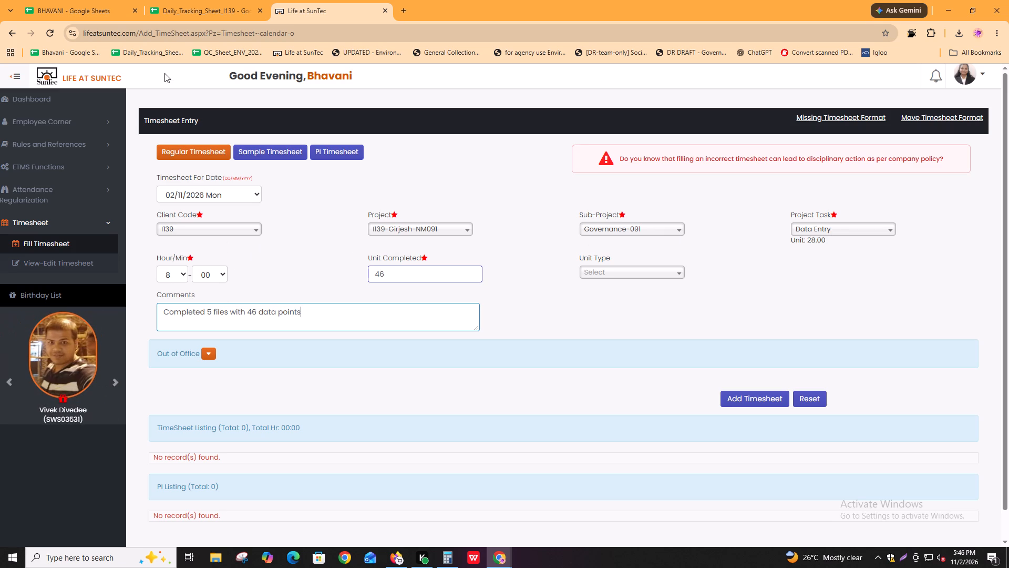
Examine the latest 2 November 2026 entries in the Team_Environment_2026 sheet and locate the first empty row.
left_click(73, 0)
left_click(209, 0)
scroll(309, 347, "down", 3)
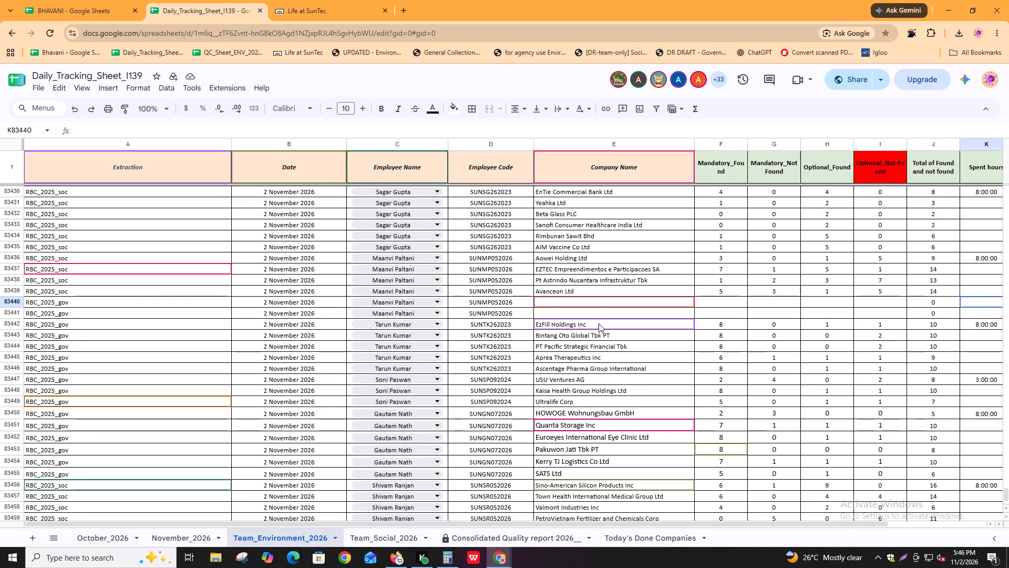
scroll(602, 400, "down", 4)
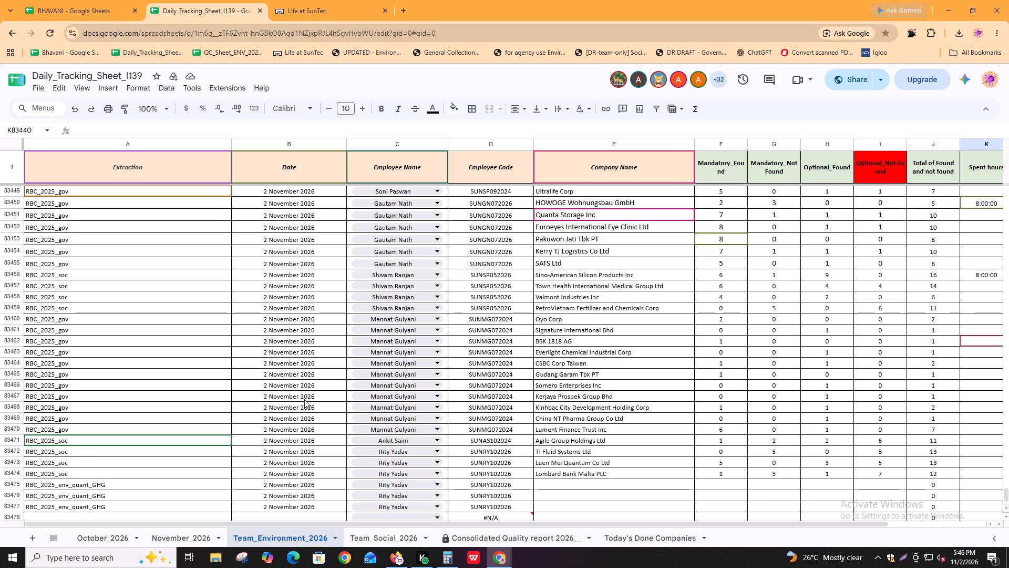
scroll(176, 364, "down", 3)
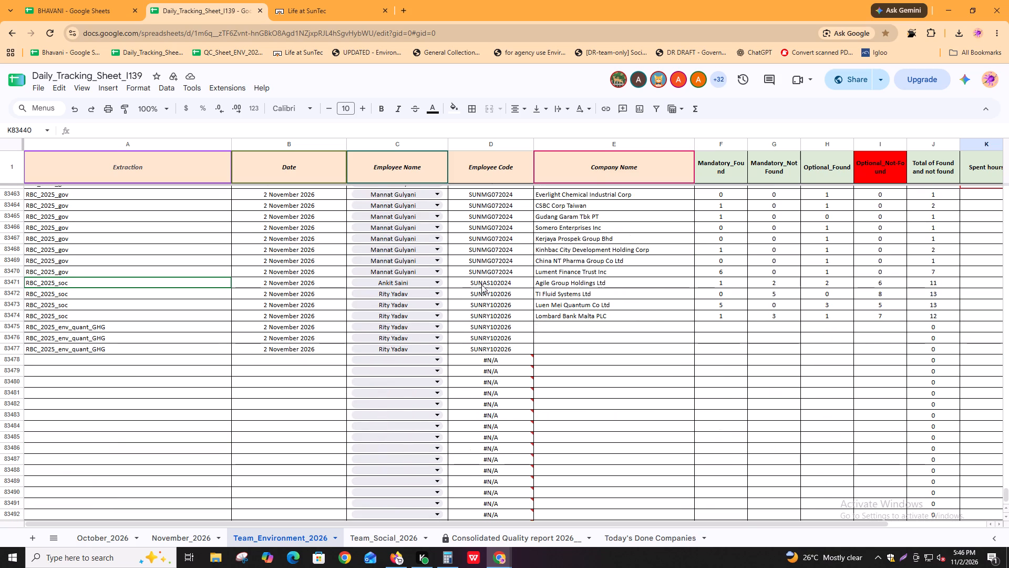
left_click(935, 282)
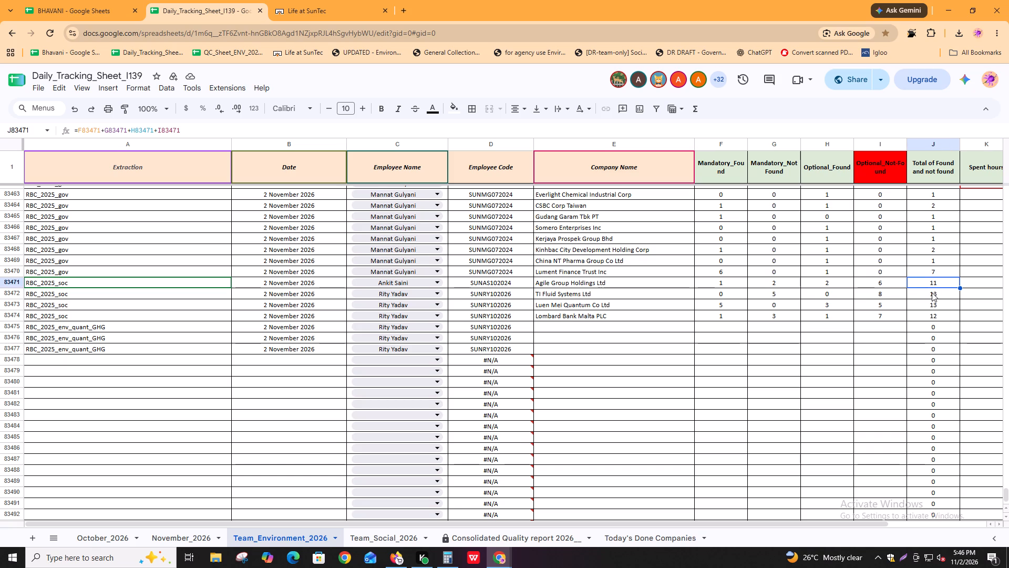
left_click_drag(932, 292, 940, 354)
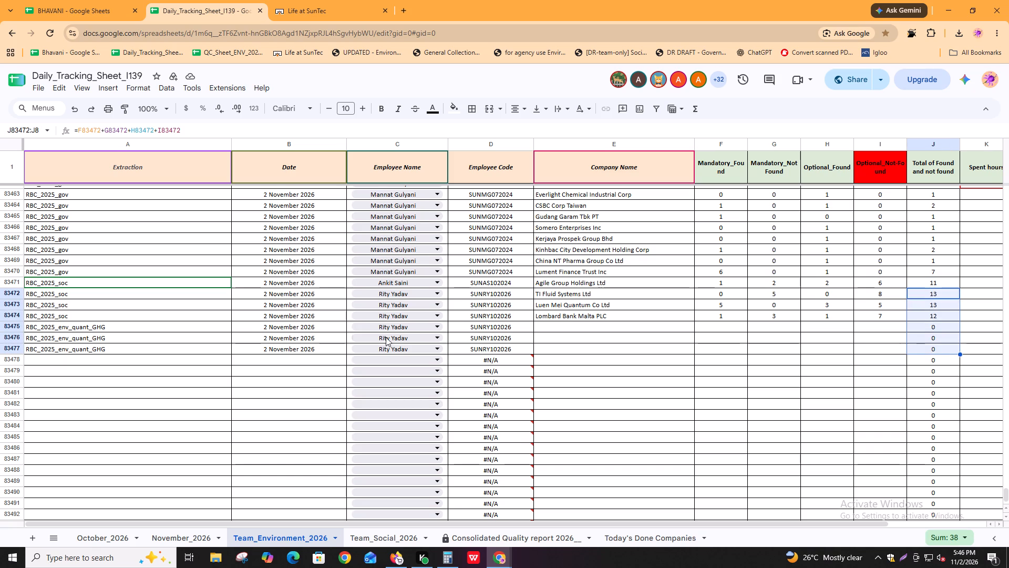
left_click(200, 361)
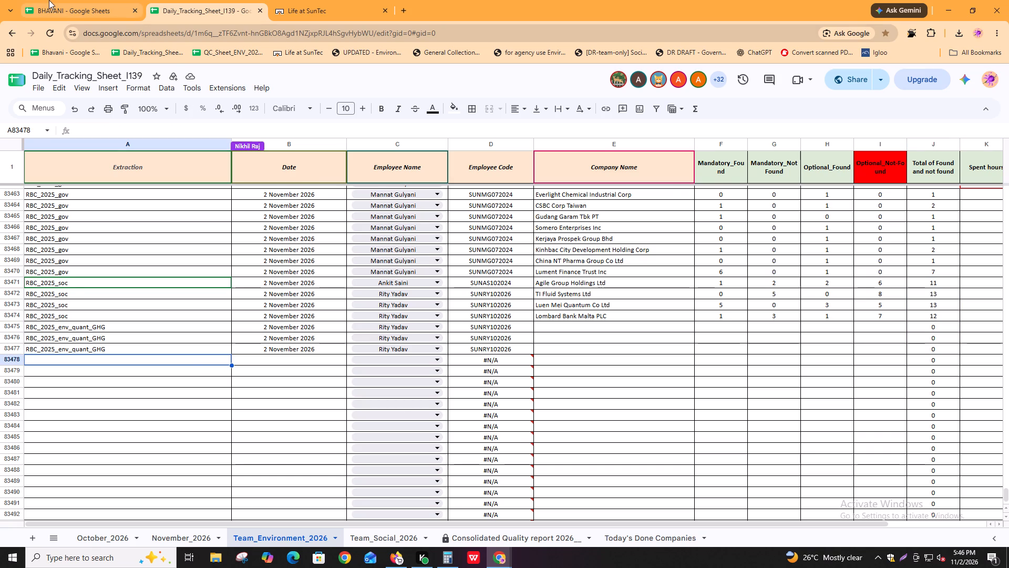
Copy the five RBC_2025_gov extraction labels for 2 November 2026 from the BHAVANI sheet into the tracking sheet's Extraction column from row 83478, values only.
left_click(49, 0)
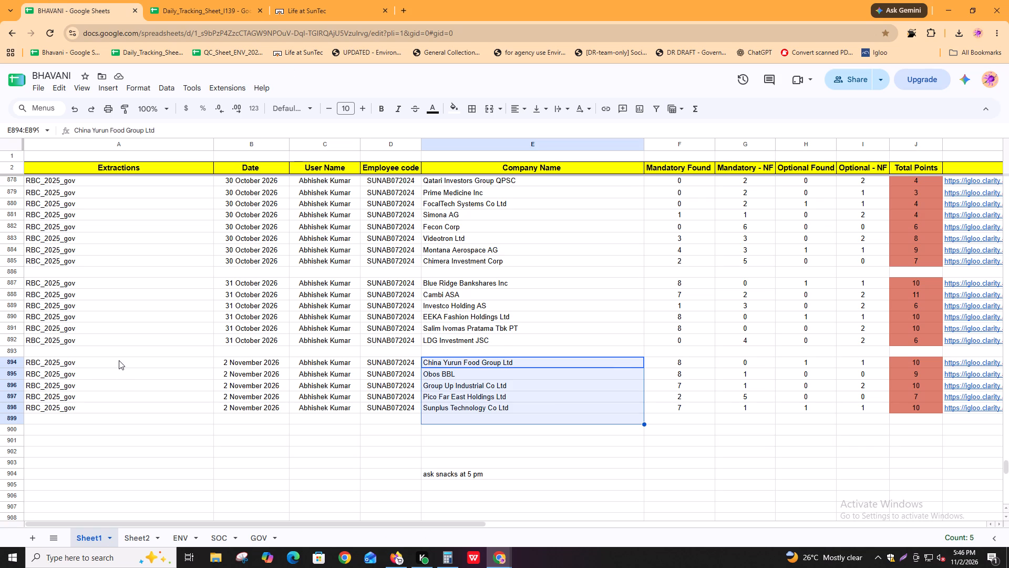
left_click_drag(119, 360, 114, 405)
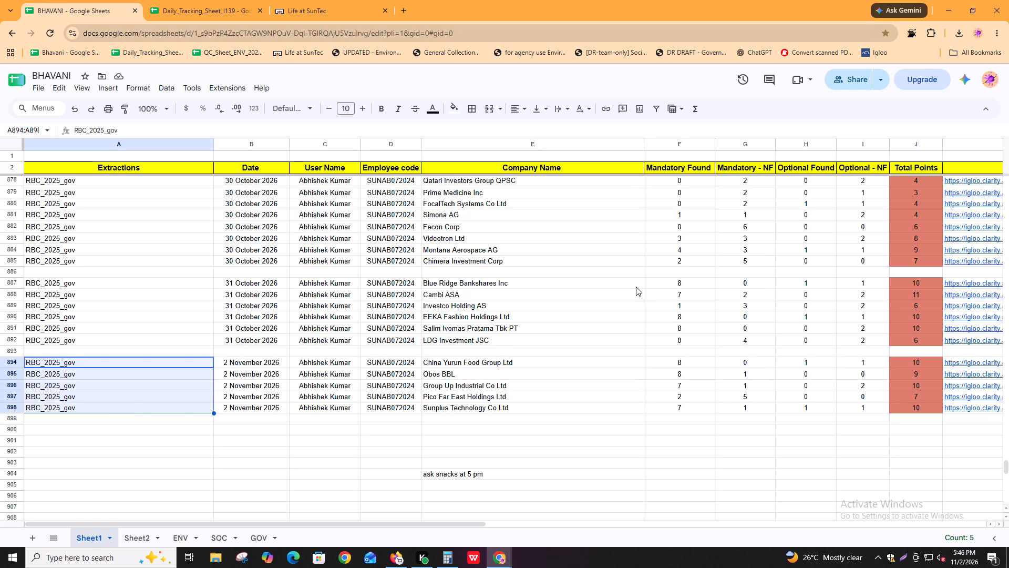
key("ctrl+c")
left_click(186, 0)
left_click(295, 412)
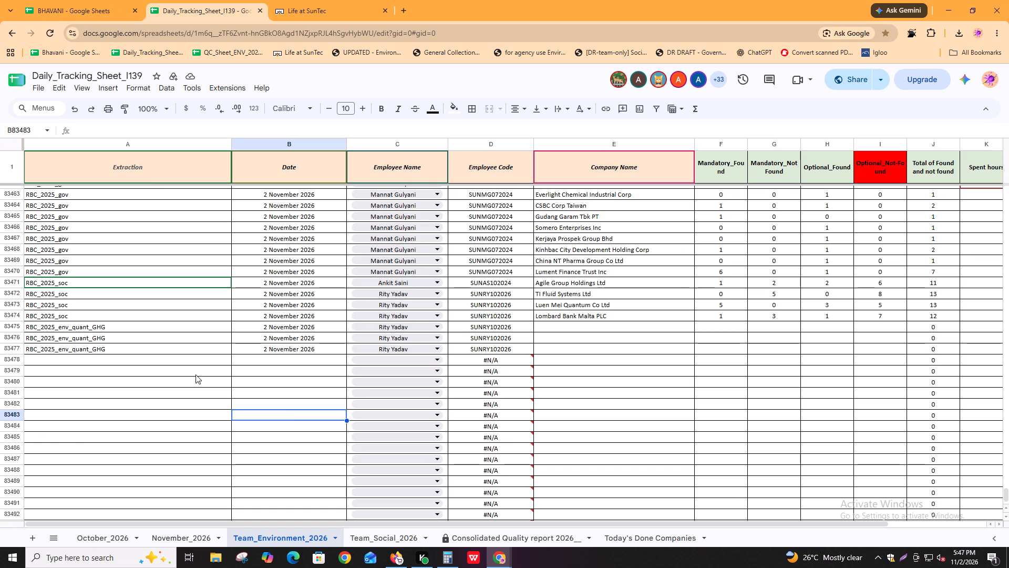
left_click(142, 356)
key("ctrl+shift+v")
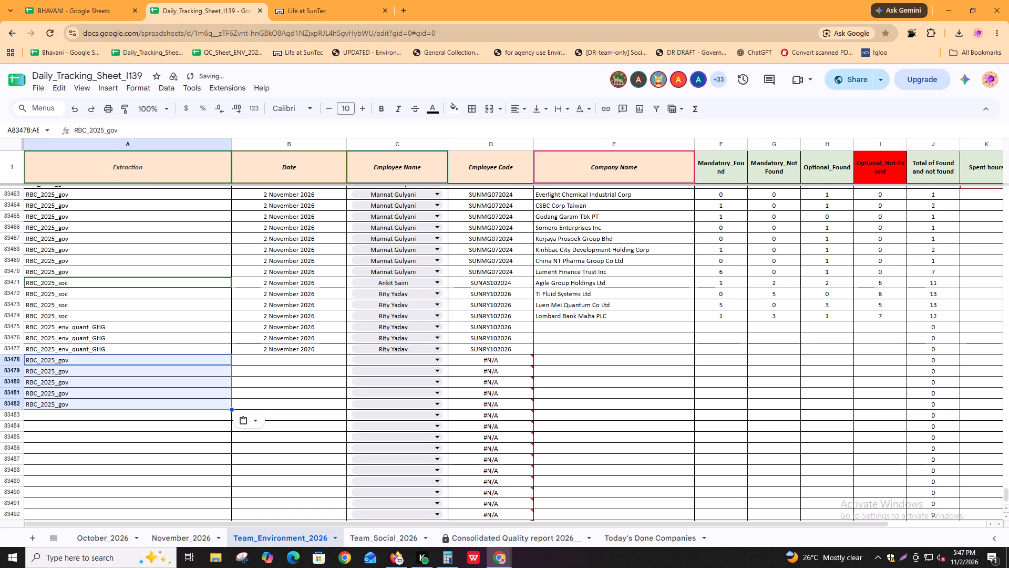
Fill the date 2 November 2026 down from row 83477 to the five new rows, 83478 to 83482.
left_click(274, 347)
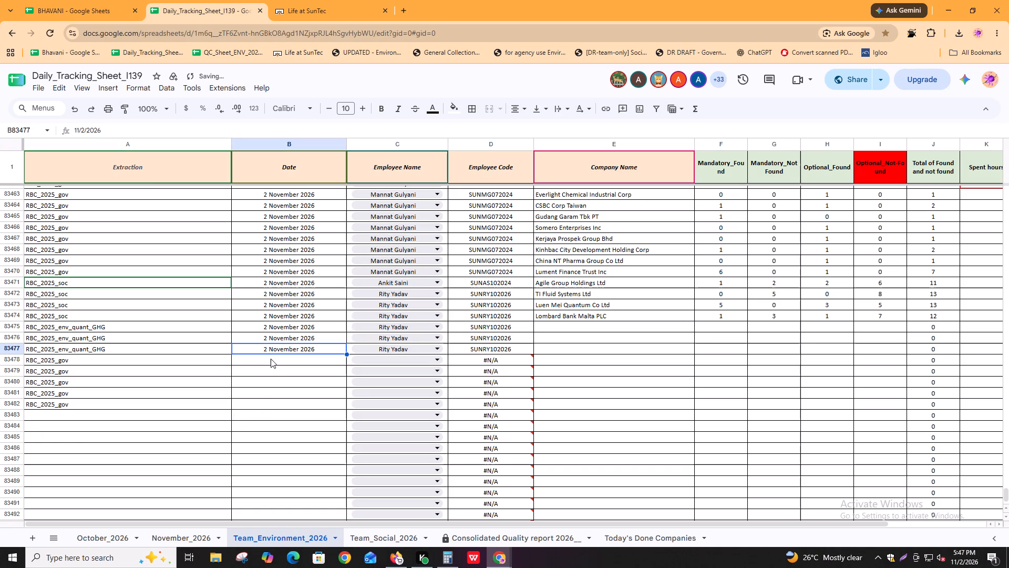
key("shift+Down")
key("shift+Down")
key("shift+Down")
key("shift+Down")
key("shift+Down")
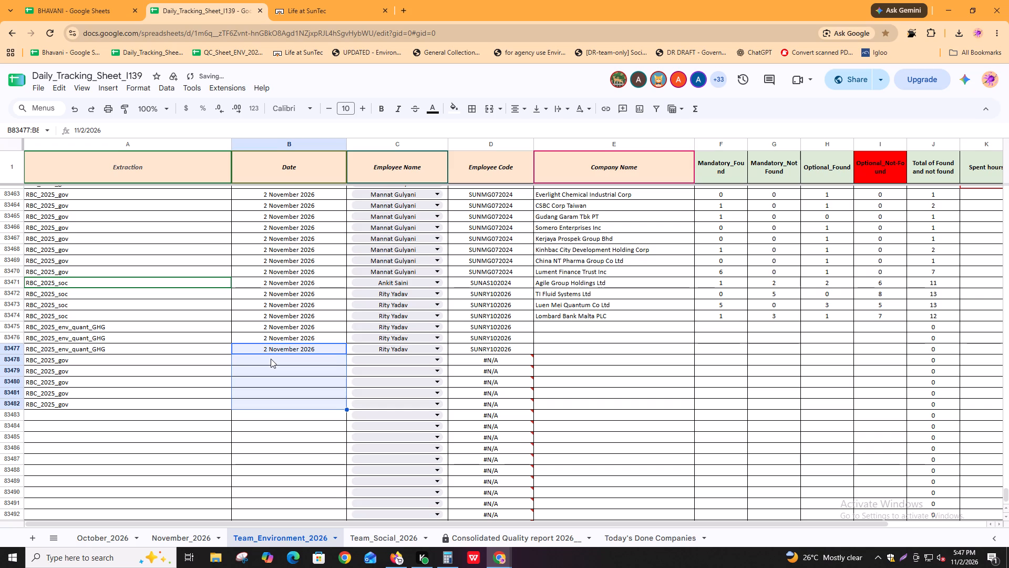
key("ctrl+d")
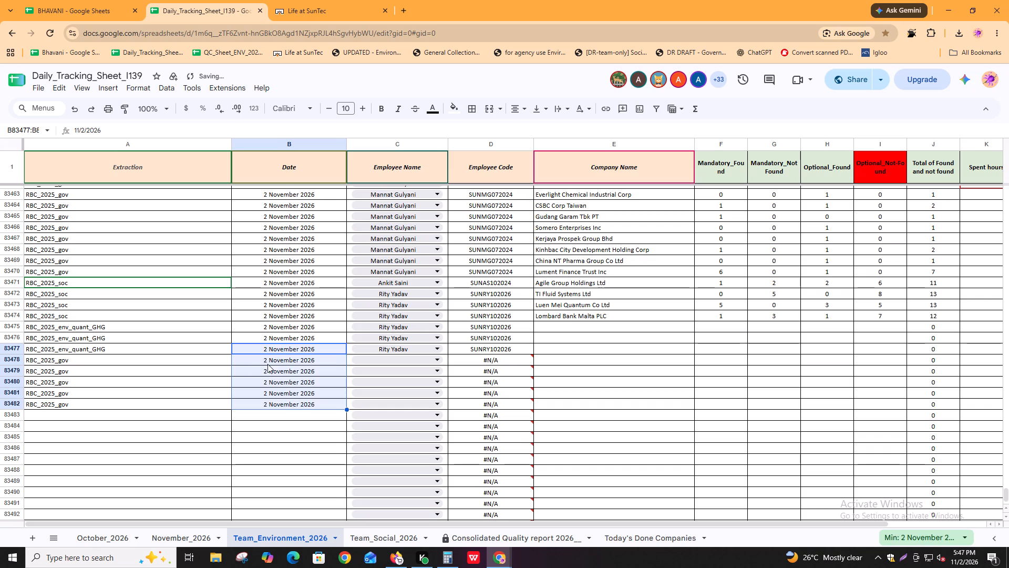
Set the Employee Name in rows 83478 to 83482 to the employee listed in the BHAVANI sheet's entries.
left_click(364, 359)
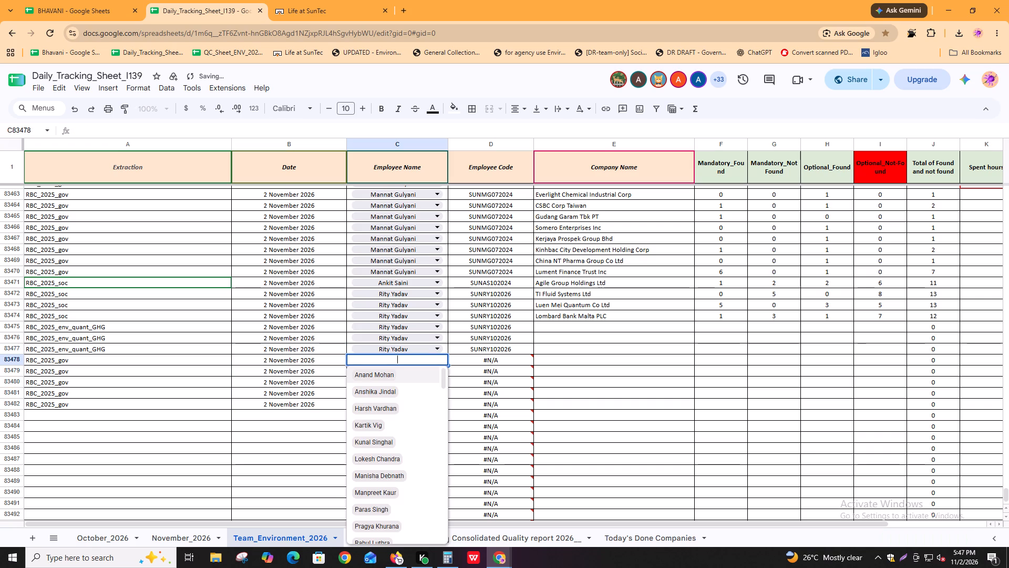
type("ab")
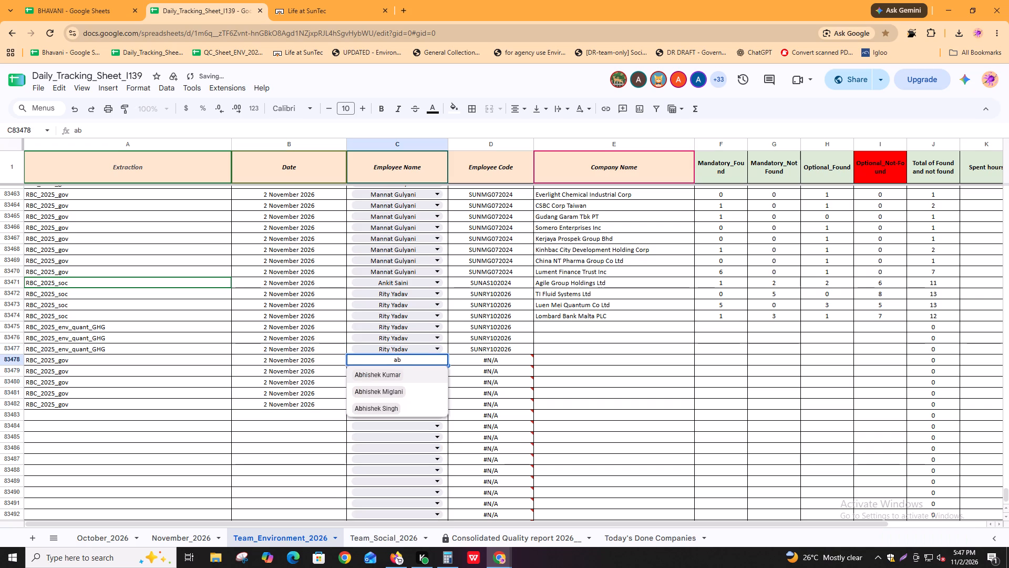
type("hish")
key("Return")
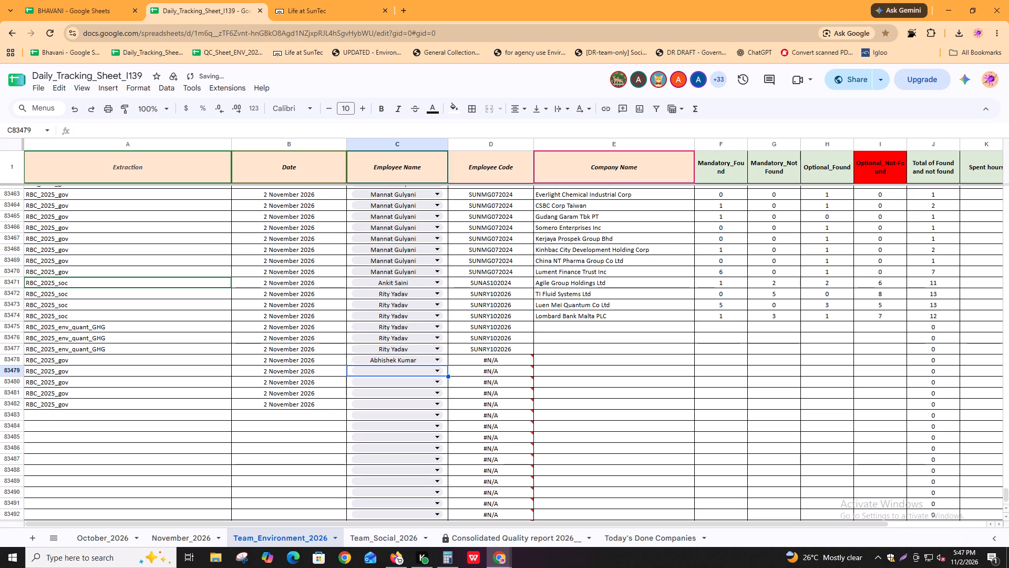
key("Up")
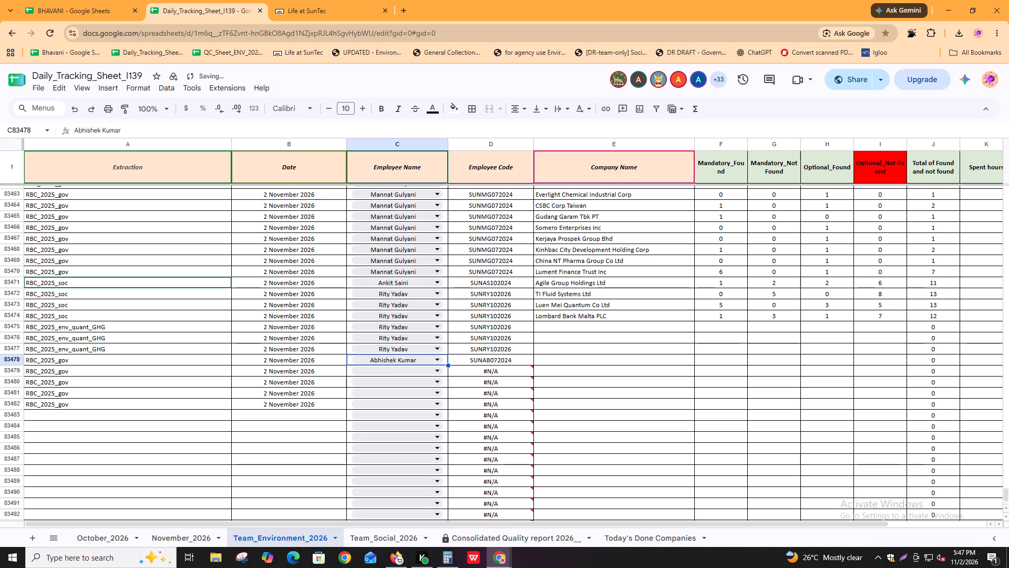
key("shift+Down")
key("shift+Down")
key("shift+Down")
key("shift+Down")
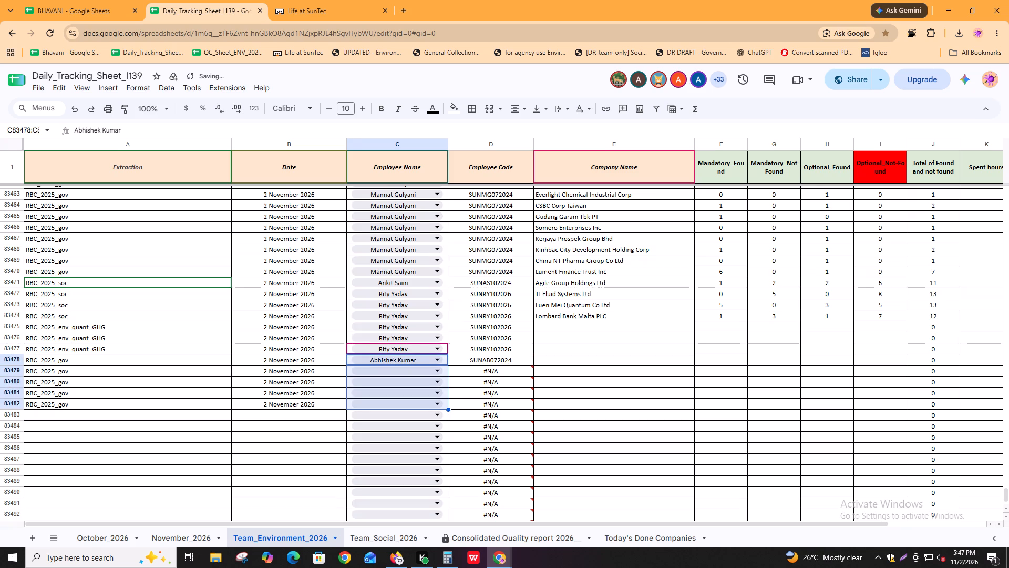
key("ctrl+d")
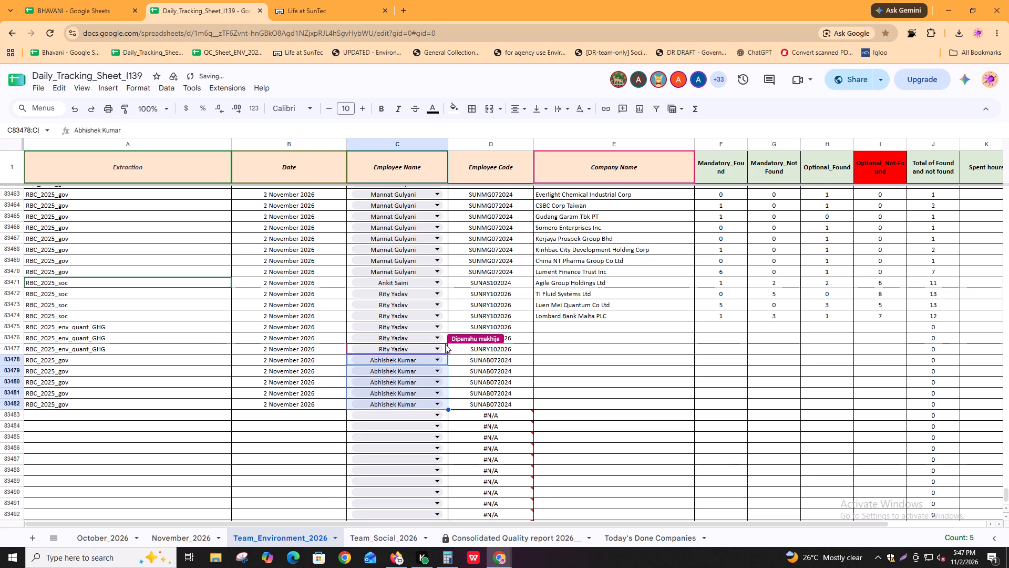
Copy the company names and four found/not-found counts for China Yurun Food Group Ltd through Sunplus Technology Co Ltd from the BHAVANI sheet.
left_click(563, 364)
left_click(46, 0)
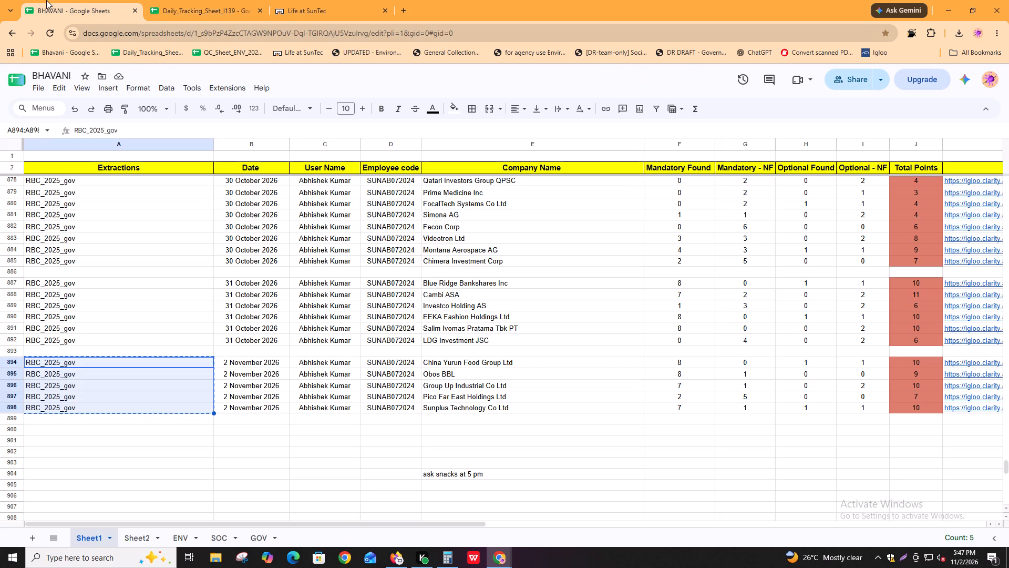
left_click(500, 363)
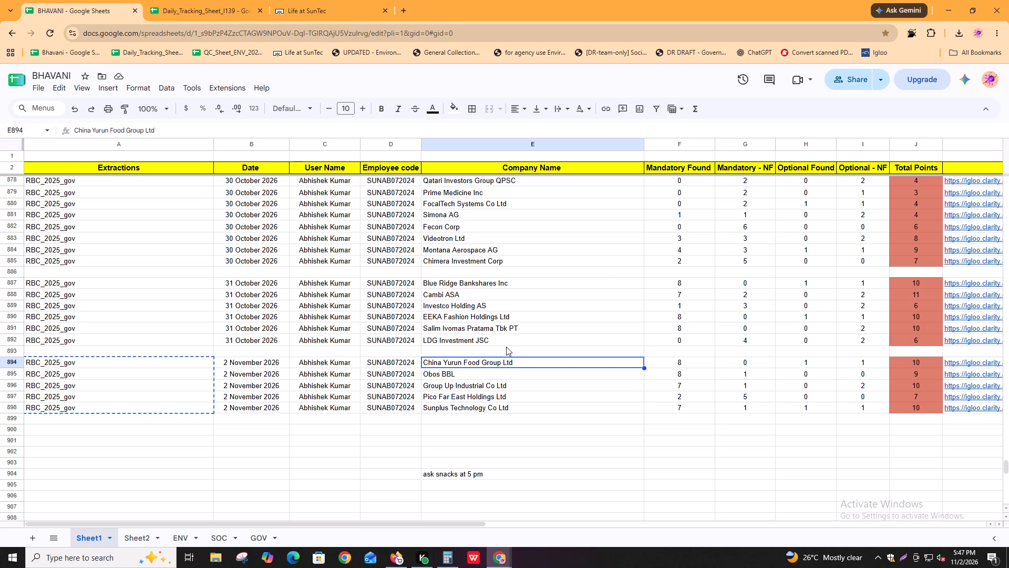
key("shift+Right")
key("shift+Right")
key("shift+Right")
key("shift+Right")
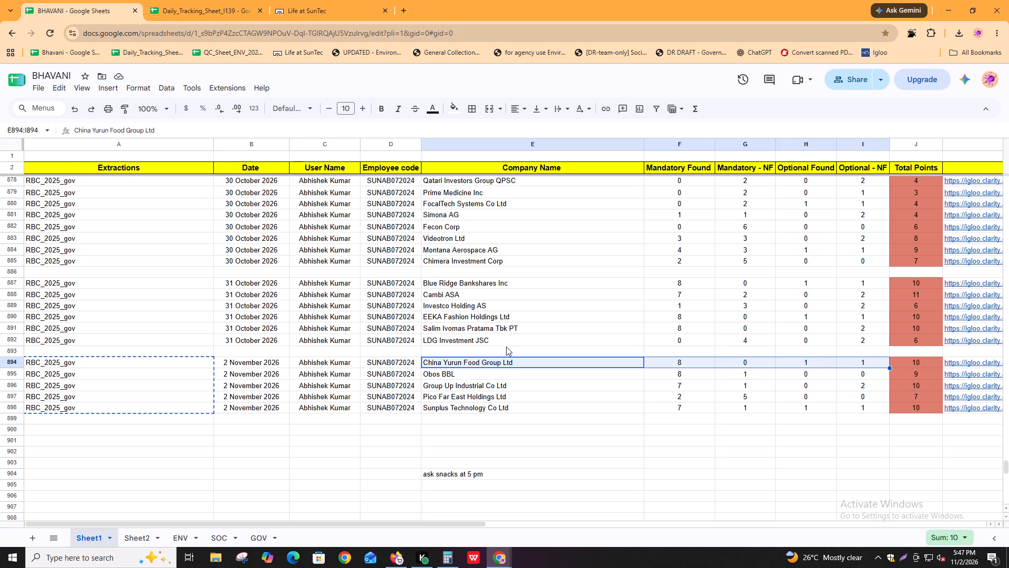
key("shift+Down")
key("shift+Down")
key("shift+Down")
key("shift+Down")
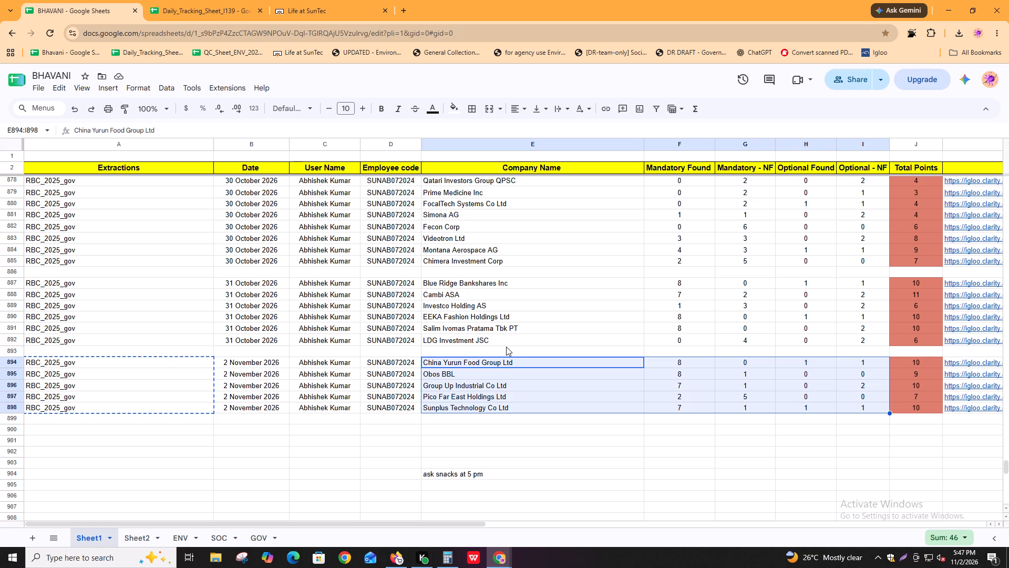
key("ctrl+c")
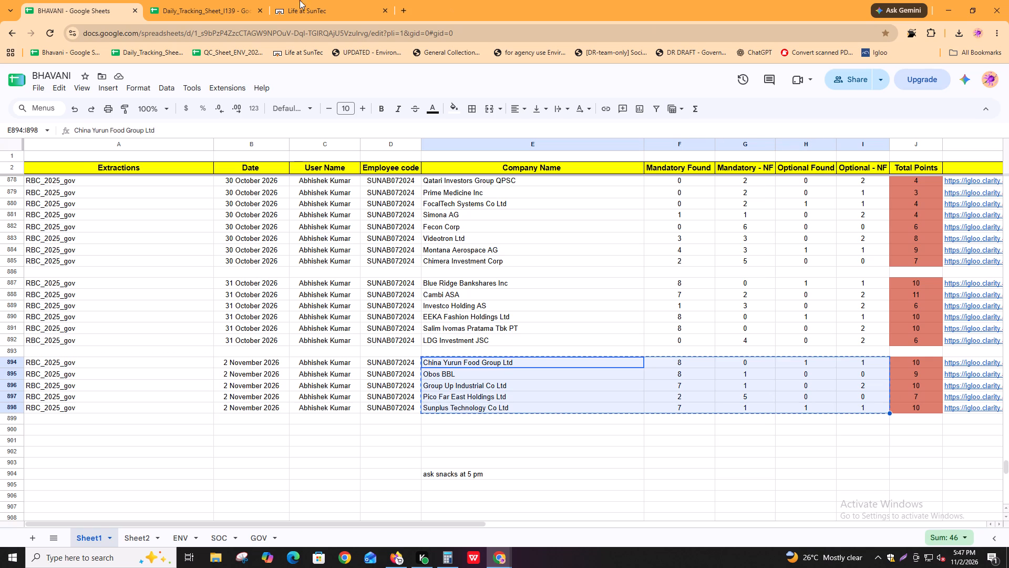
Return to Daily_Tracking_Sheet_I139, try to reload it, and open the same bookmarked sheet in a new browser tab.
left_click(182, 0)
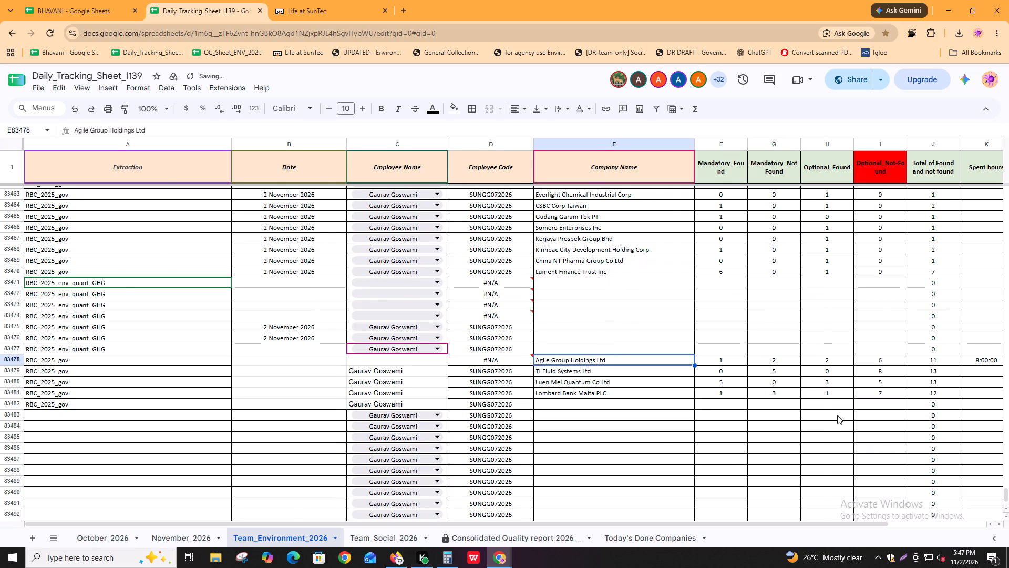
scroll(838, 415, "down", 3, "shift")
scroll(840, 423, "up", 7, "shift")
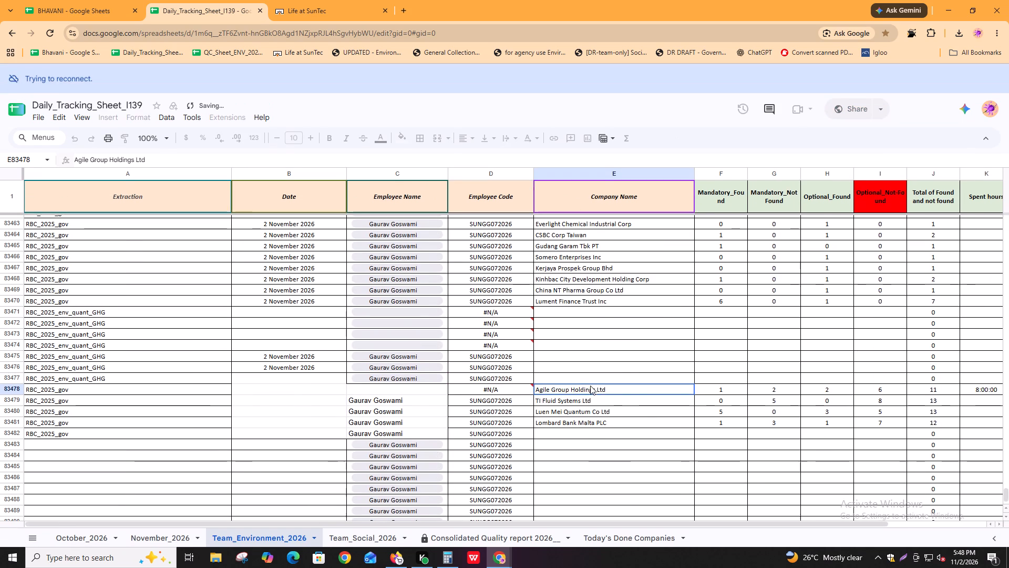
key("ctrl+r")
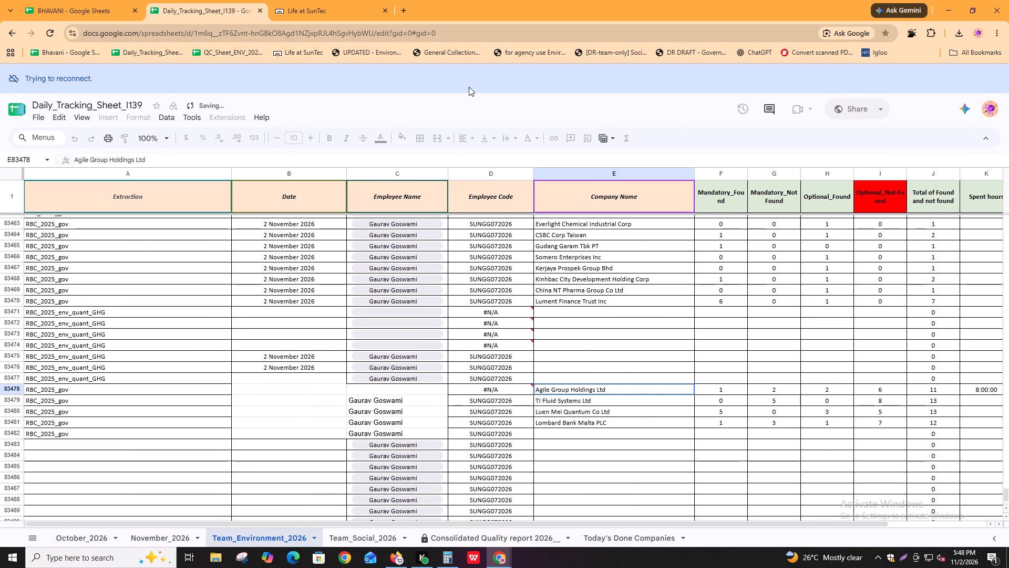
left_click(603, 98)
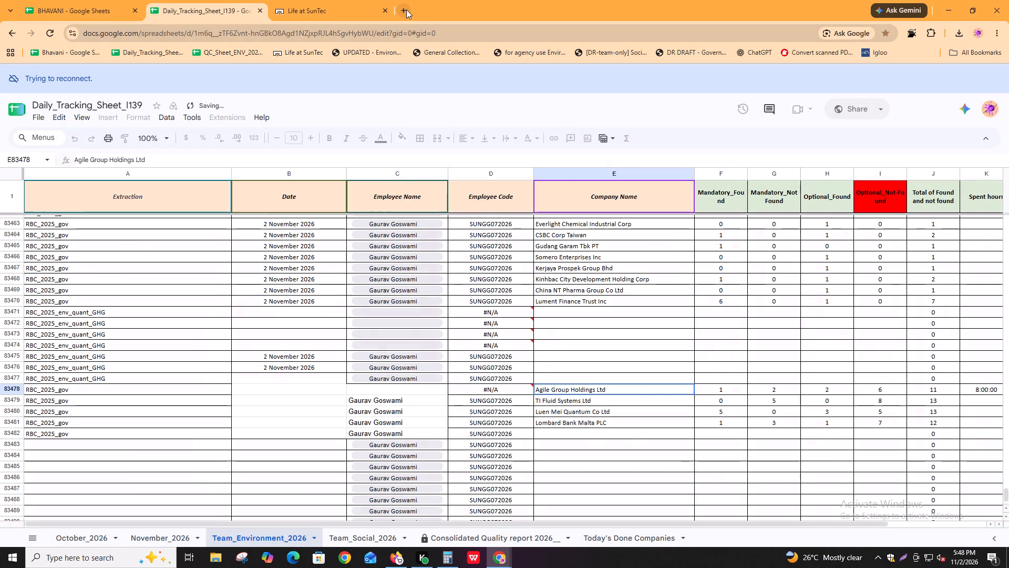
left_click(406, 9)
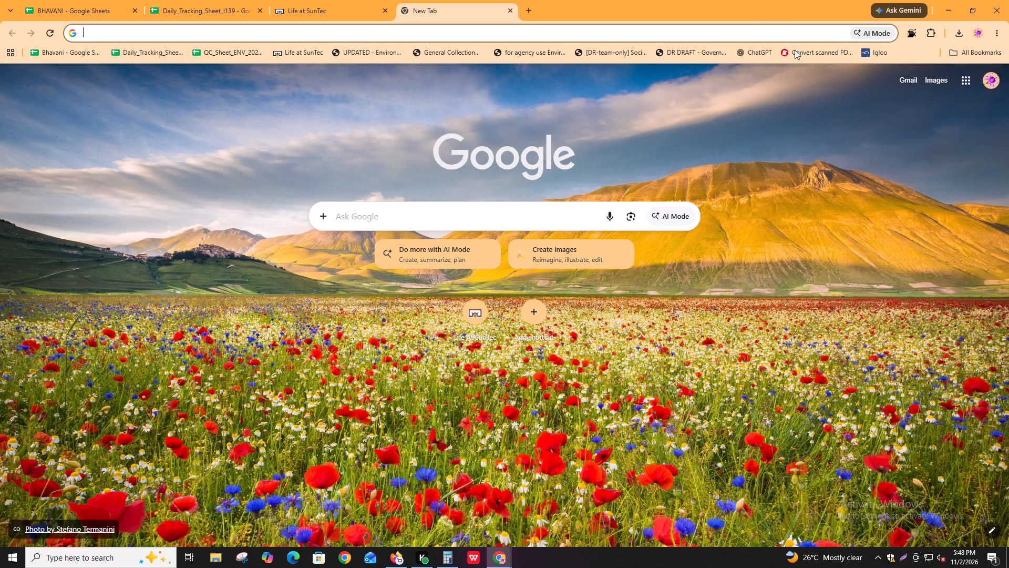
left_click(134, 54)
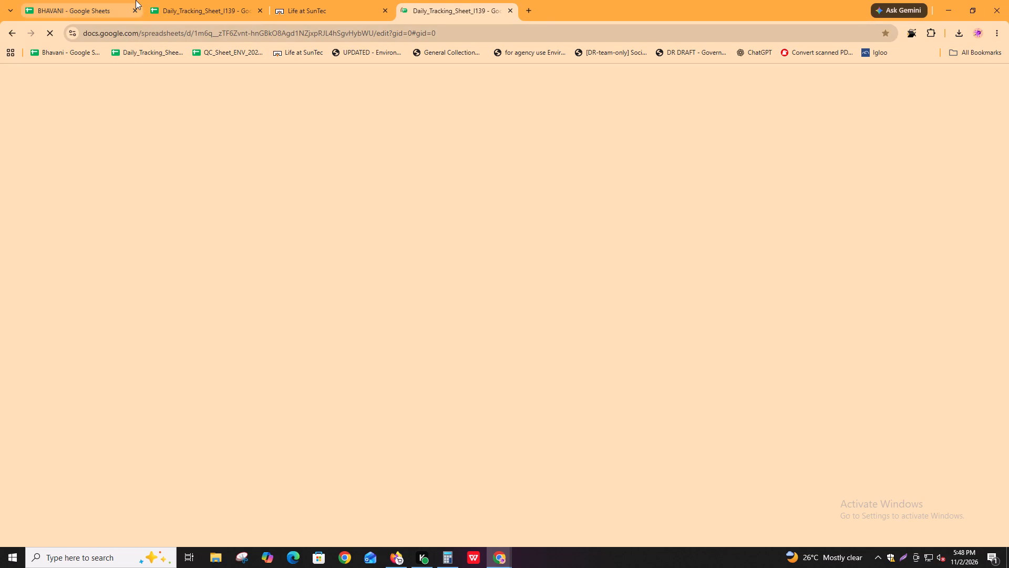
Check the new entries and the rows below them in the original tracking sheet tab, then return to the newly opened copy.
left_click(210, 0)
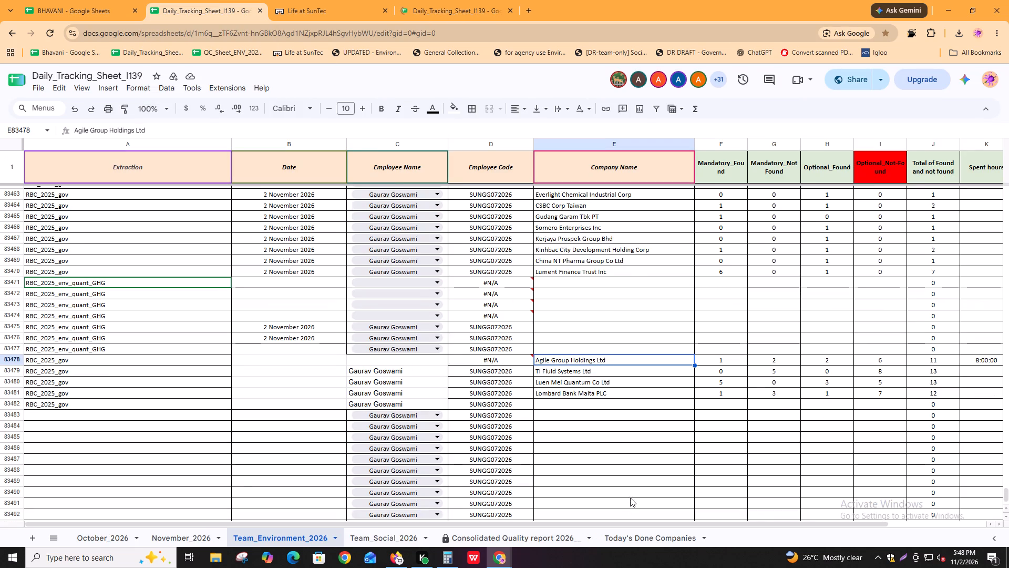
scroll(633, 473, "down", 13)
scroll(640, 470, "up", 5)
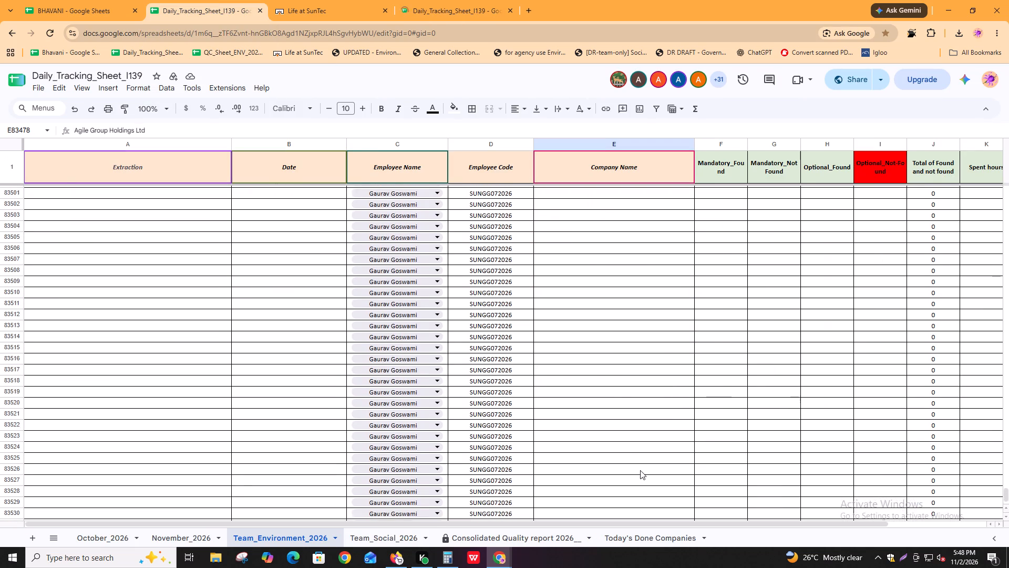
scroll(640, 470, "up", 8)
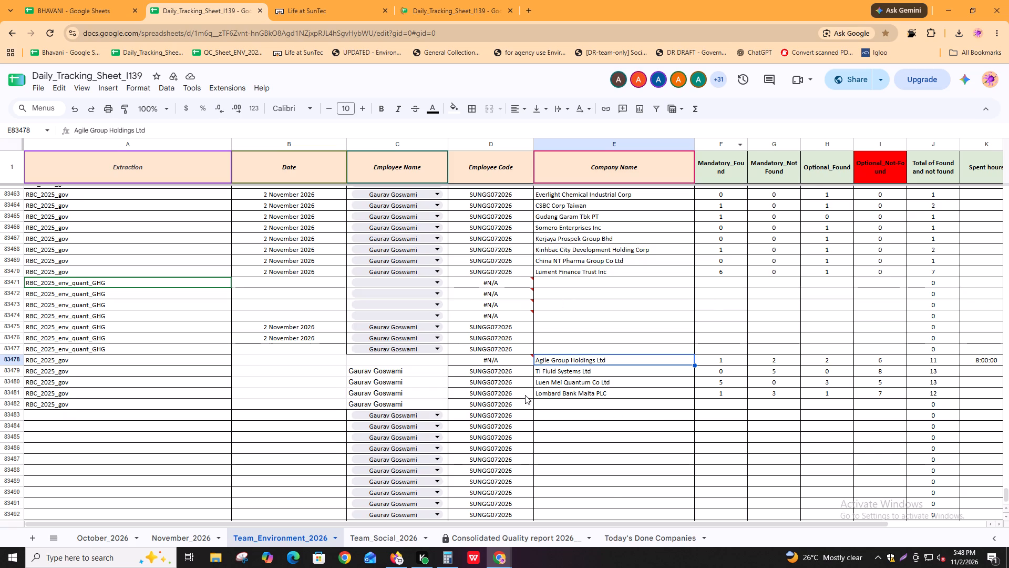
left_click(441, 0)
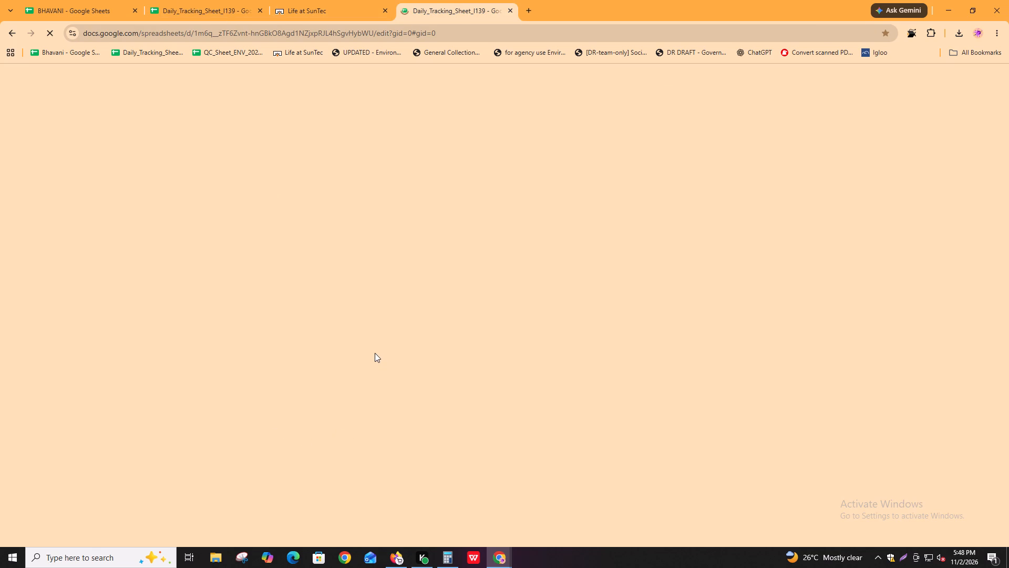
Reload the original Daily_Tracking_Sheet_I139 tab despite its unsaved changes, first undoing any accidental fill in the Company Name column.
scroll(375, 353, "up", 2)
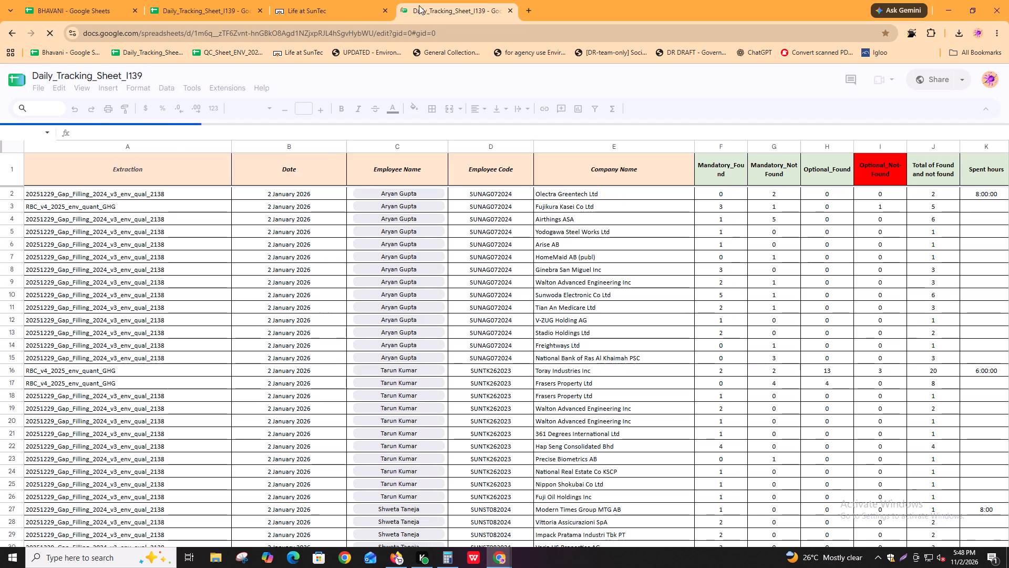
left_click(217, 0)
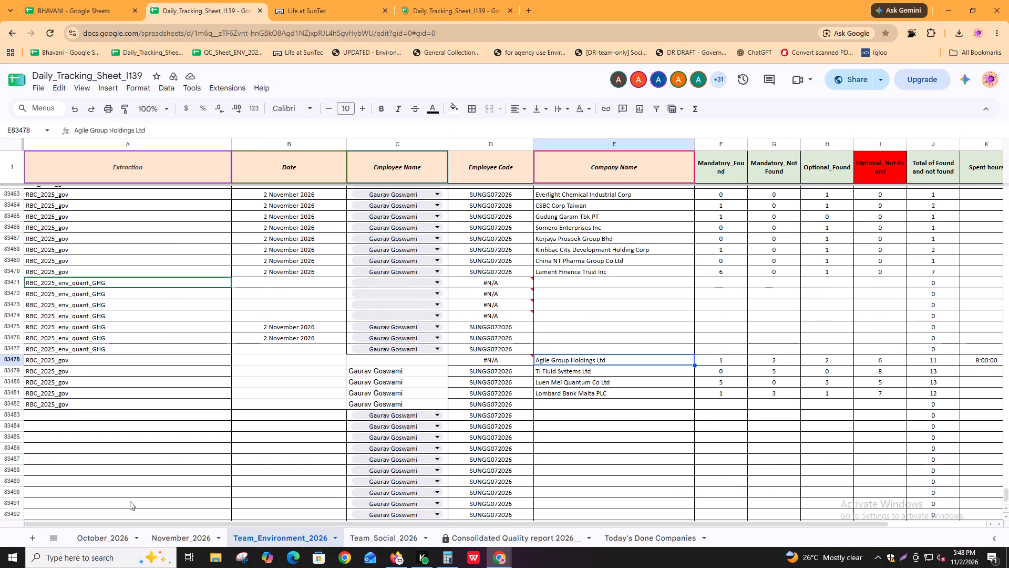
key("ctrl+r")
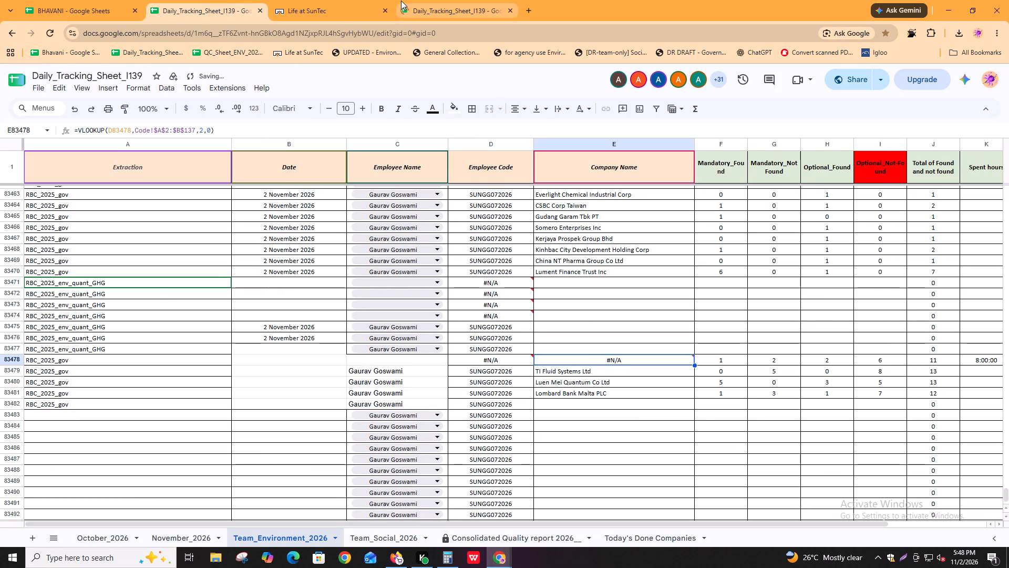
key("ctrl+z")
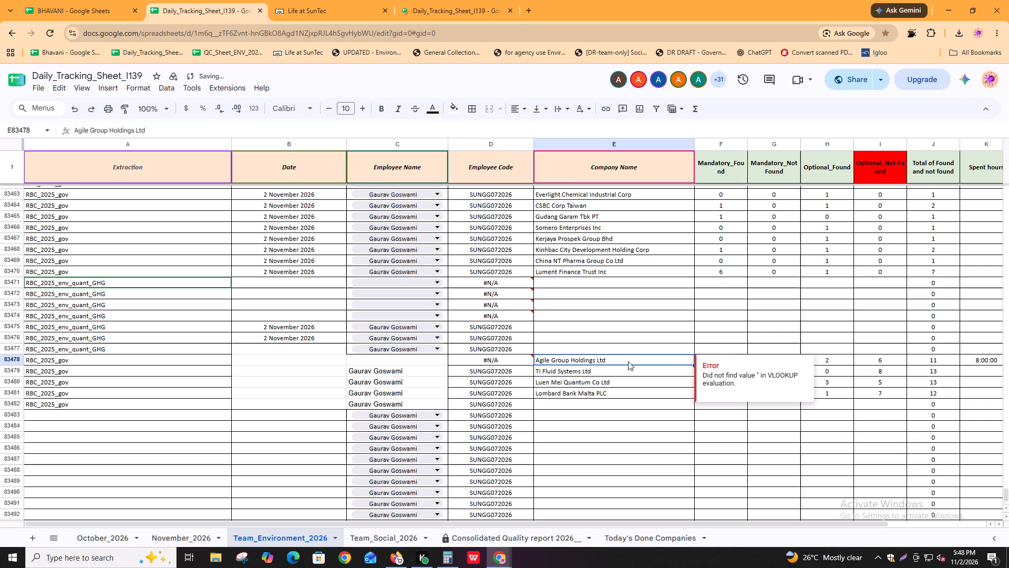
left_click(684, 464)
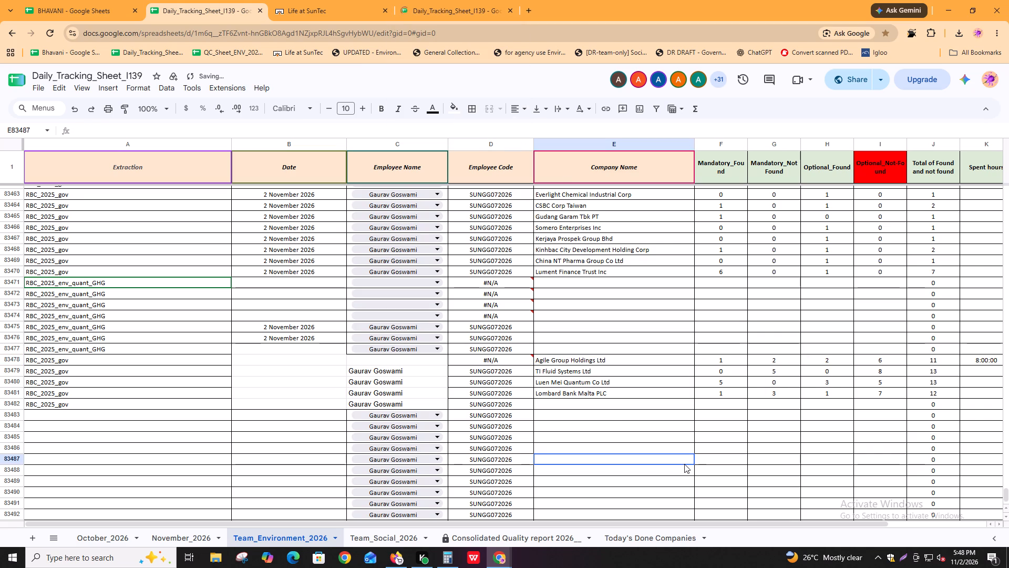
key("ctrl+r")
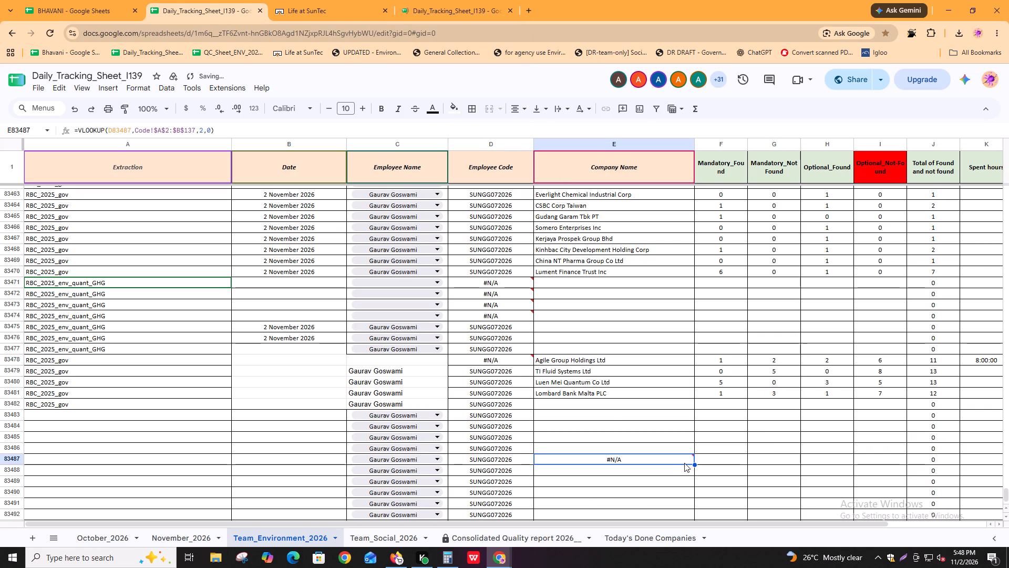
key("ctrl+z")
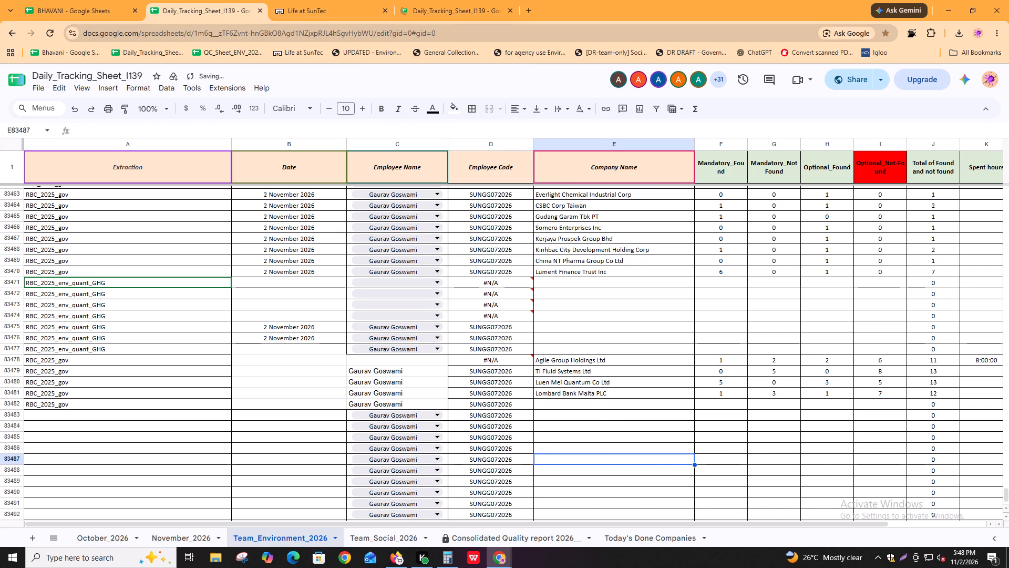
left_click(46, 33)
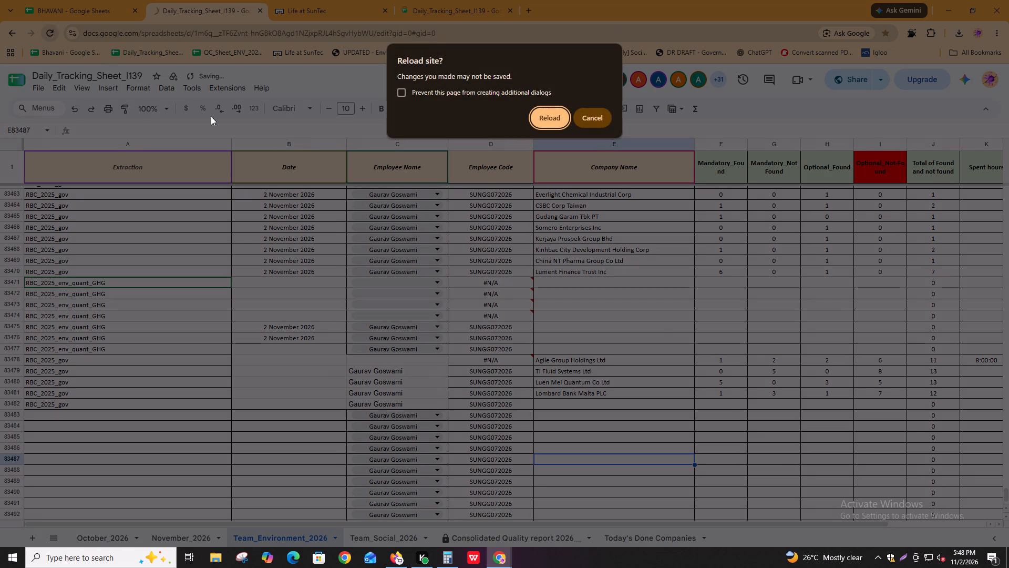
left_click(536, 115)
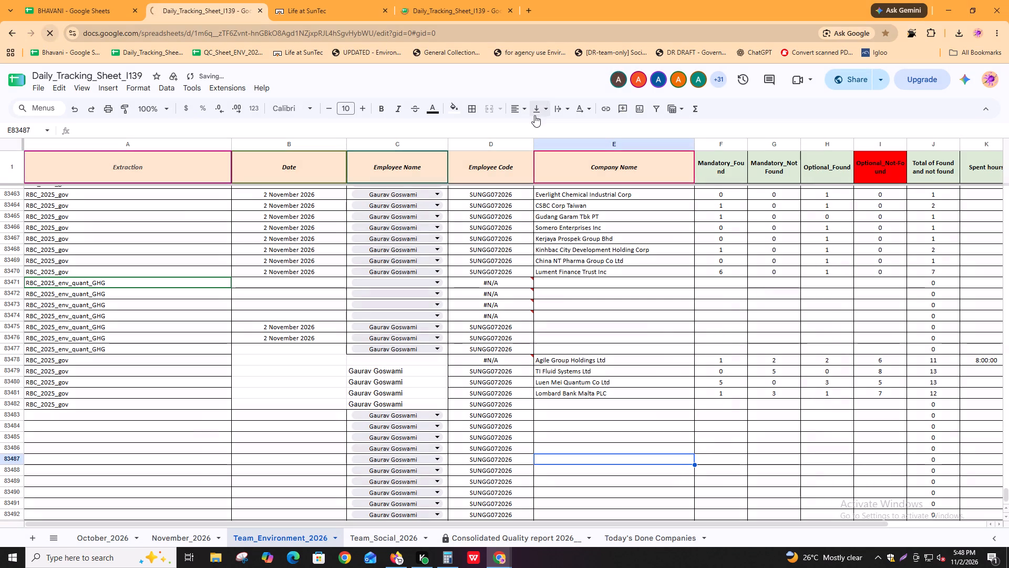
In the newly opened copy of the tracking sheet, look for the last entries of Team_Environment_2026's Extraction column.
left_click(457, 0)
left_click(50, 323)
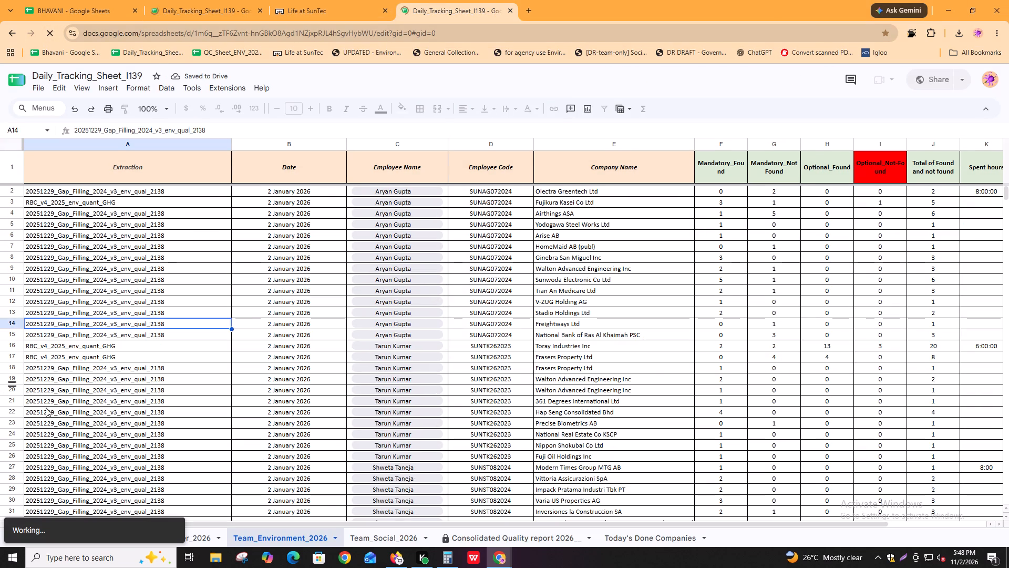
left_click(87, 380)
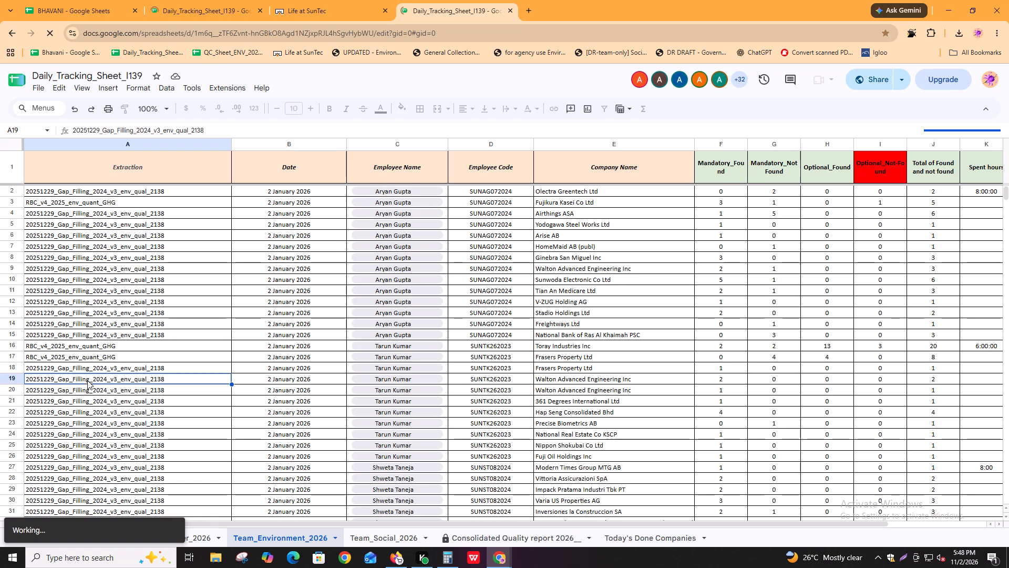
key("ctrl+Down")
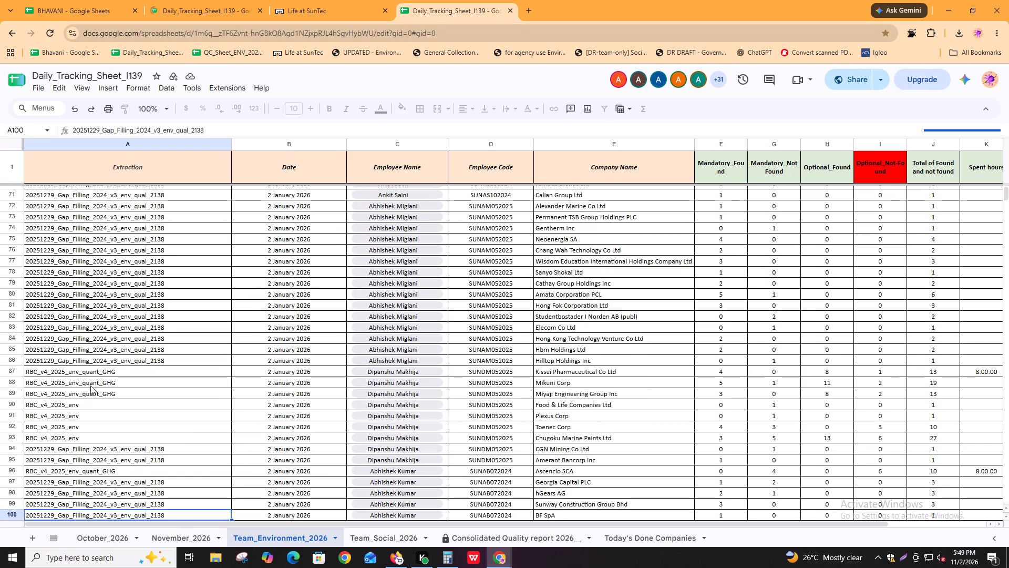
key("ctrl+Down")
key("ctrl+Down")
key("ctrl+Down")
key("ctrl+Down")
key("ctrl+Down")
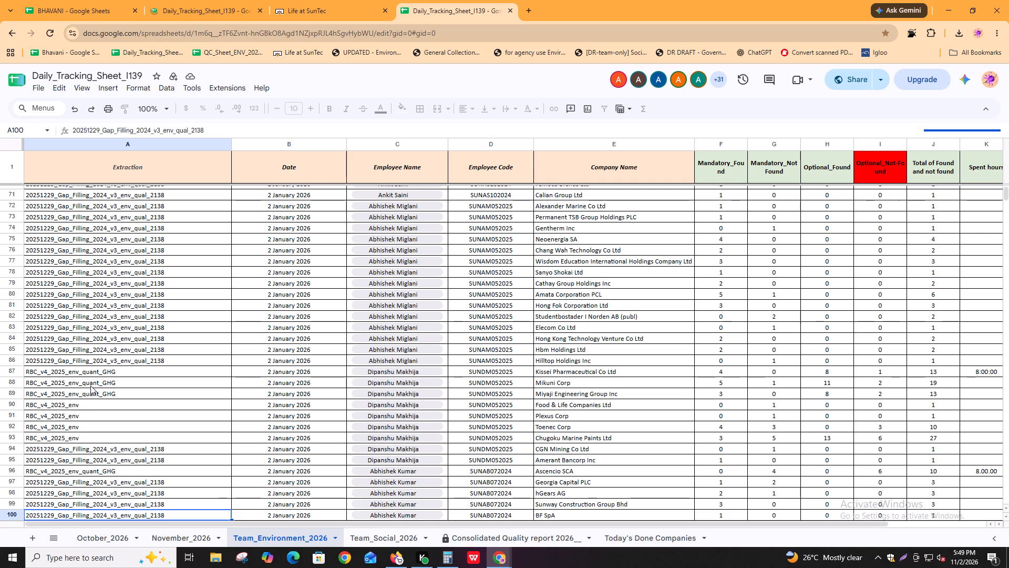
key("ctrl+Down")
key("ctrl+Down")
key("ctrl+Down")
key("ctrl+Down")
scroll(267, 417, "down", 3)
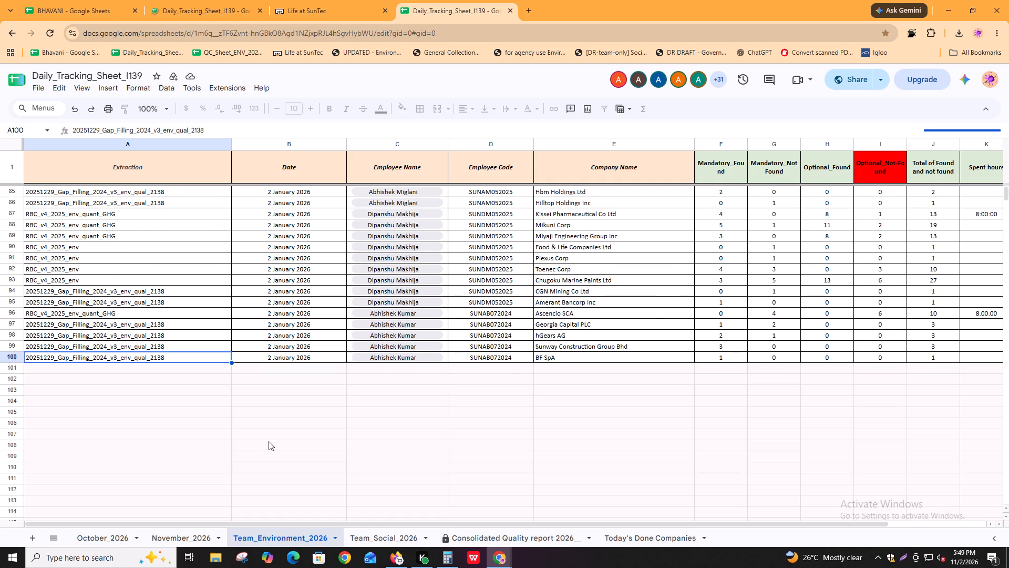
Examine the rows around and below row 100 in the new copy and try again to reach the last Extraction entry.
left_click(139, 414)
left_click(133, 324)
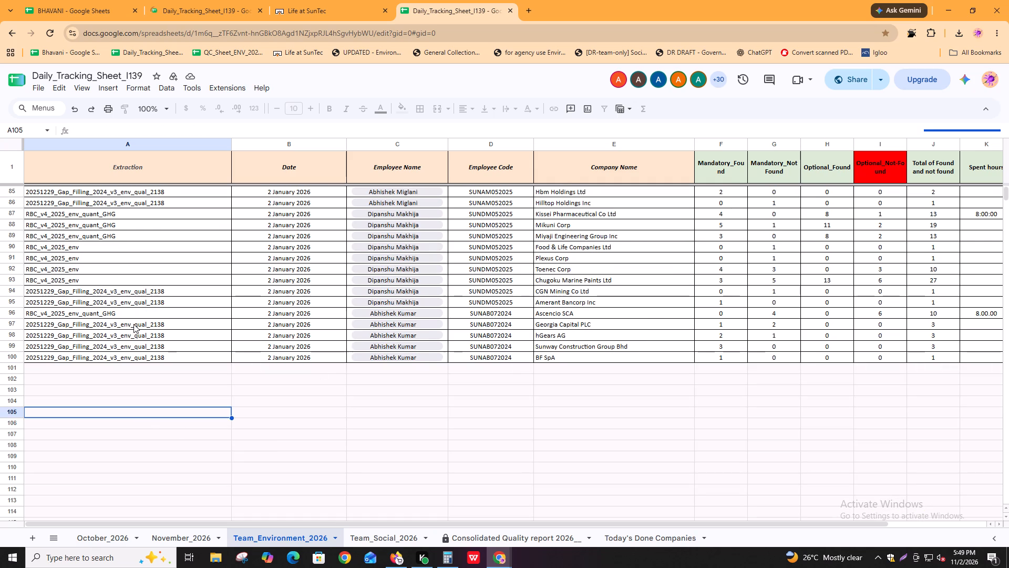
scroll(625, 299, "down", 4, "shift")
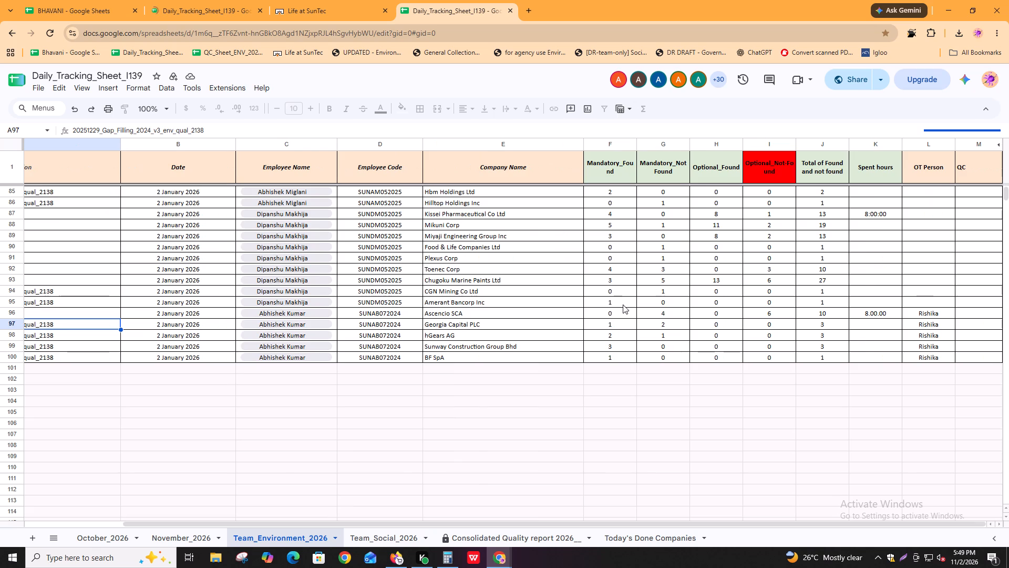
scroll(622, 306, "up", 4, "shift")
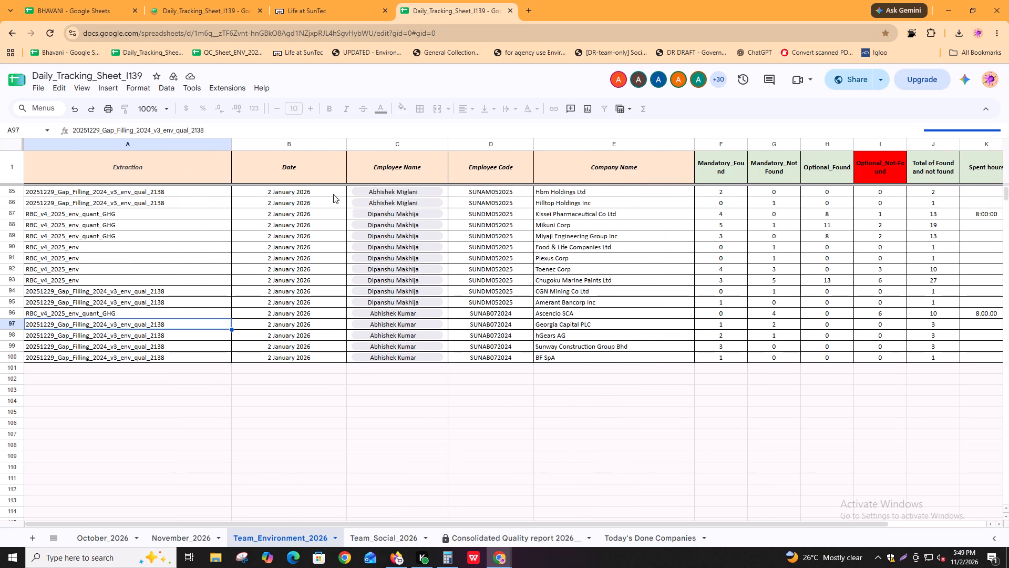
left_click(112, 366)
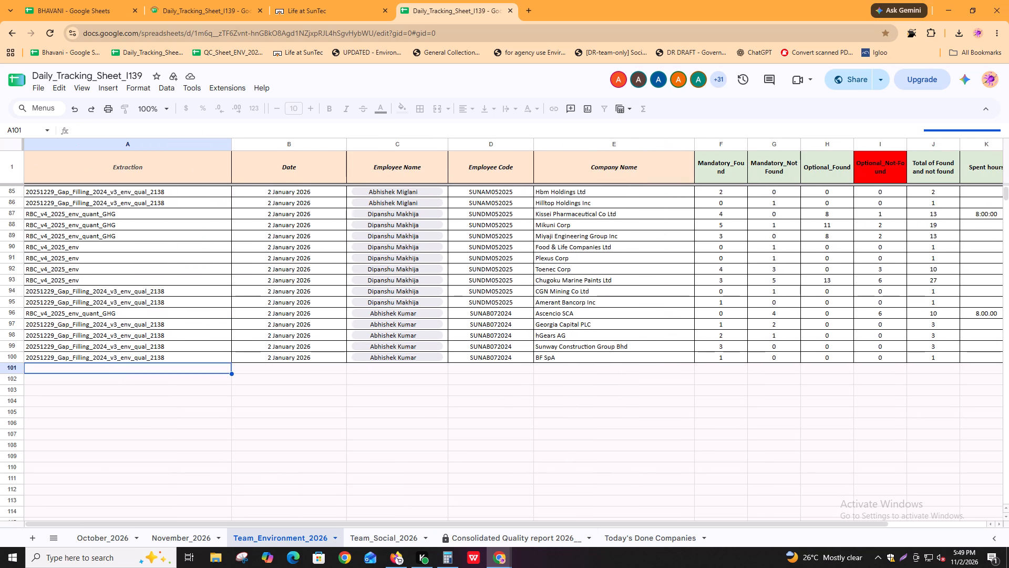
key("ctrl+Down")
key("ctrl+Down")
Check the copied BHAVANI entries, then look for the last Extraction entries in the reloaded original tracking sheet tab.
left_click(80, 0)
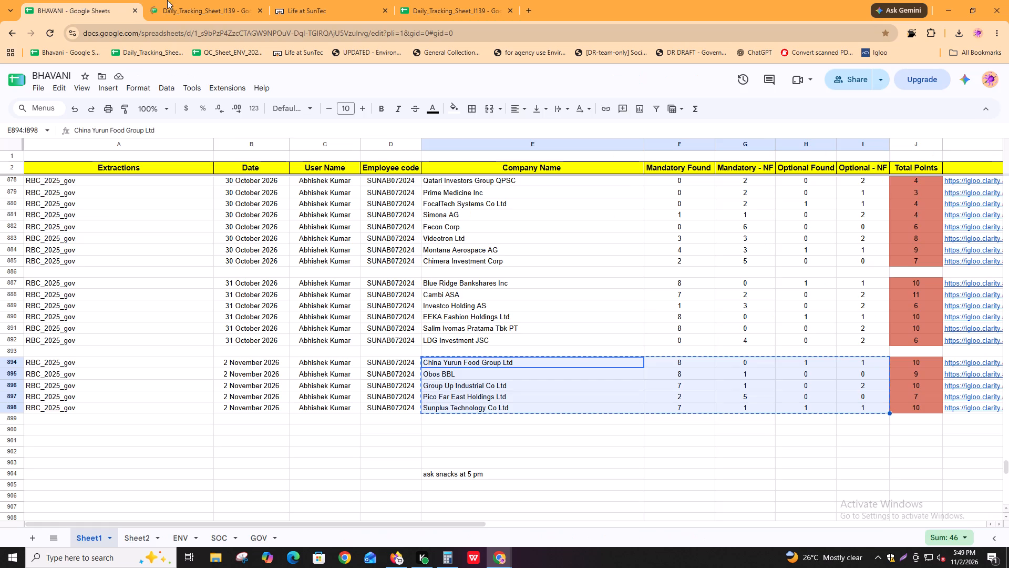
left_click(172, 0)
left_click(114, 324)
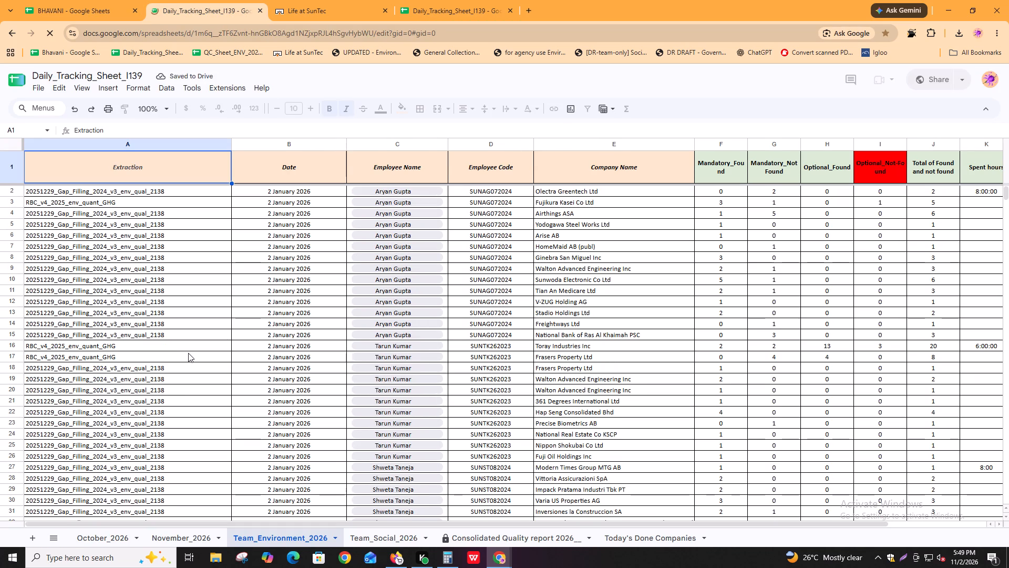
left_click(153, 347)
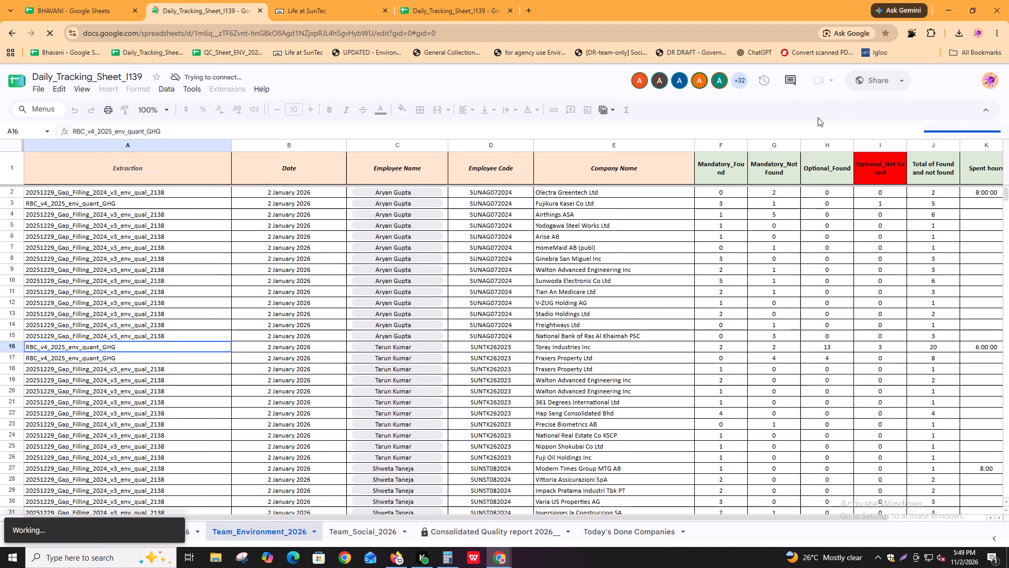
left_click(108, 380)
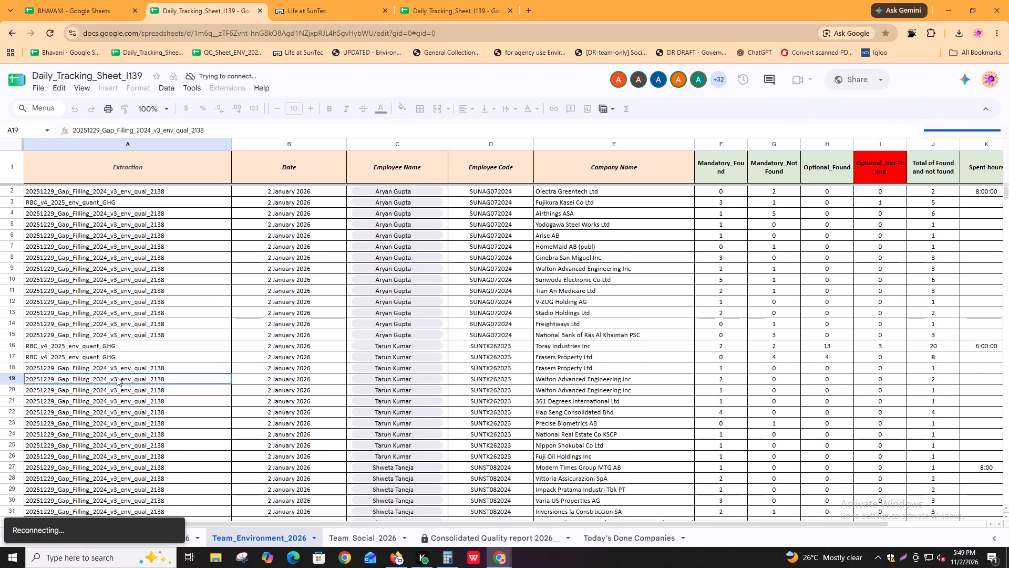
key("ctrl+Down")
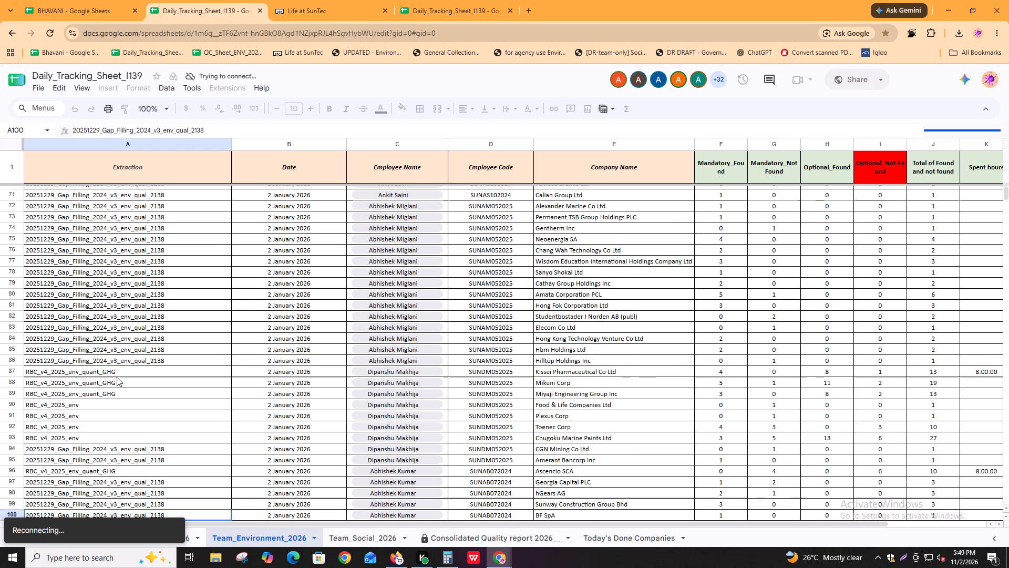
scroll(214, 376, "down", 3)
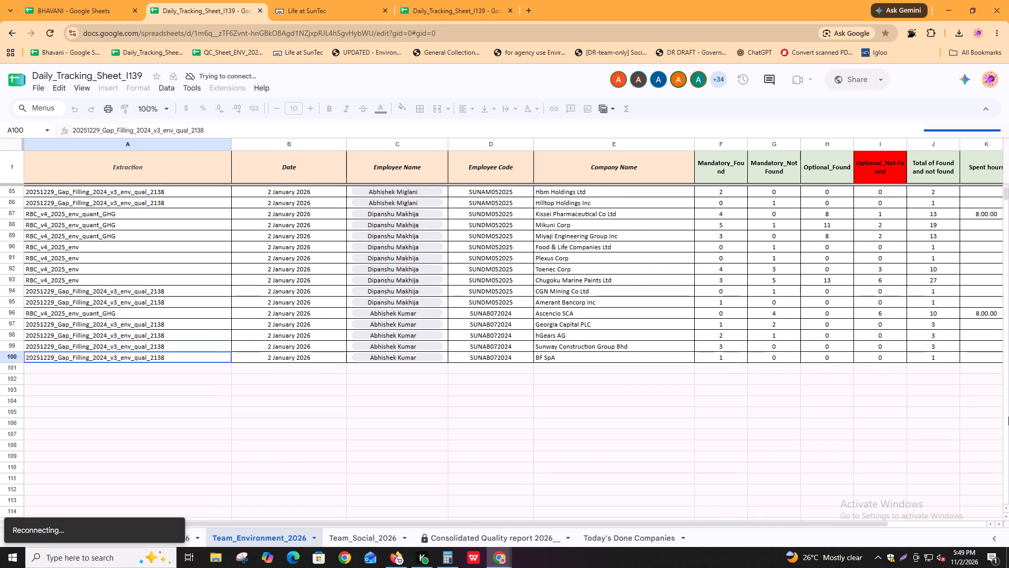
left_click(897, 408)
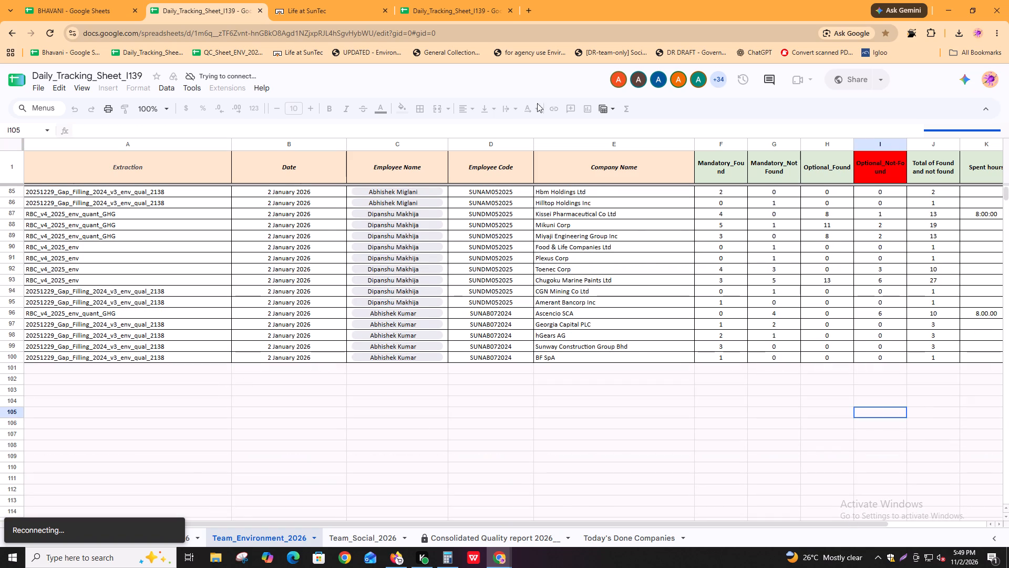
Return to the newly opened copy and continue down the Extraction column towards the latest entries.
left_click(427, 0)
left_click(115, 370)
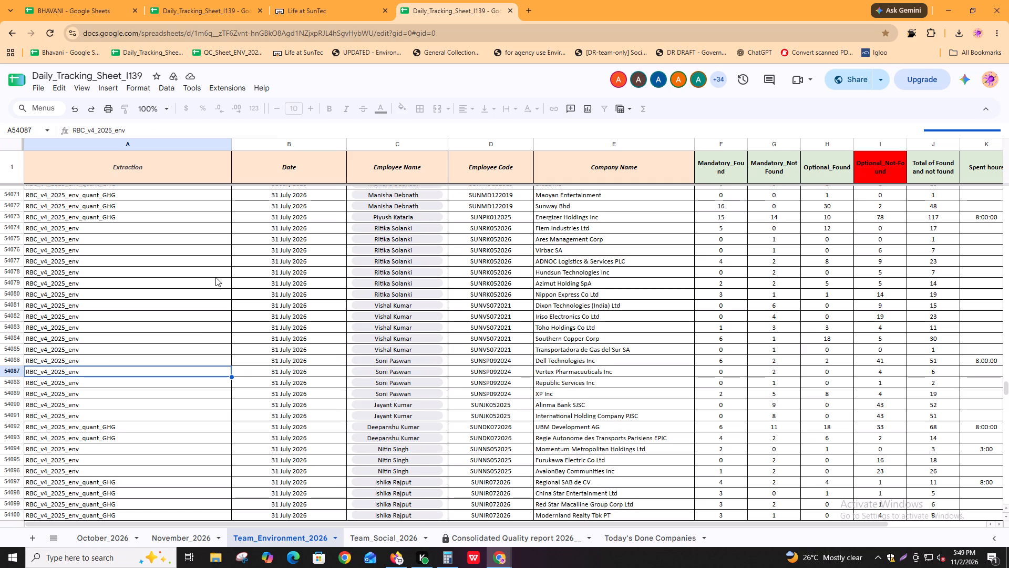
key("ctrl+Down")
scroll(222, 248, "down", 3)
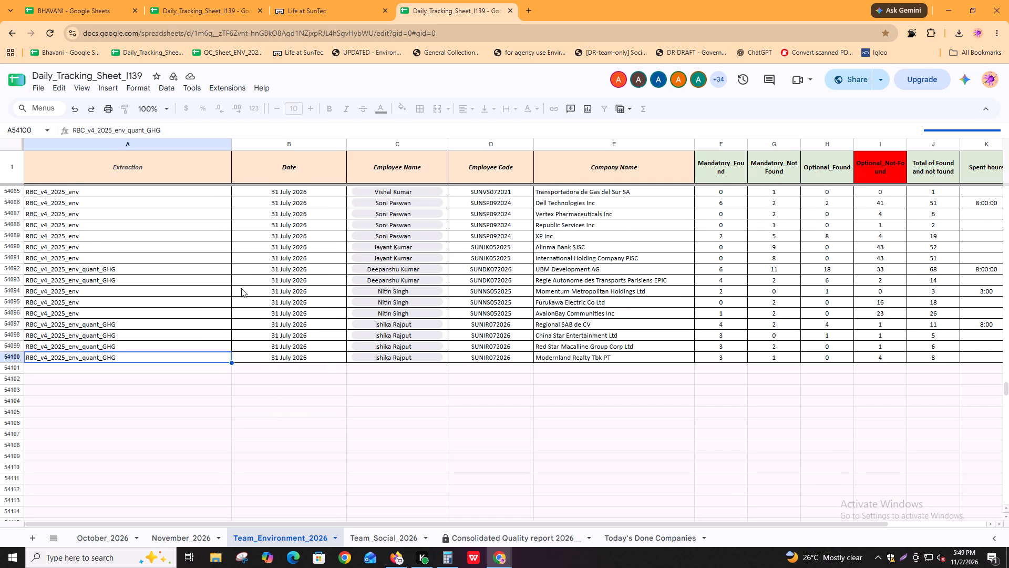
Check the copied BHAVANI entries and both tracking sheet copies, then try again to reach the original copy's last Extraction entry.
left_click(99, 0)
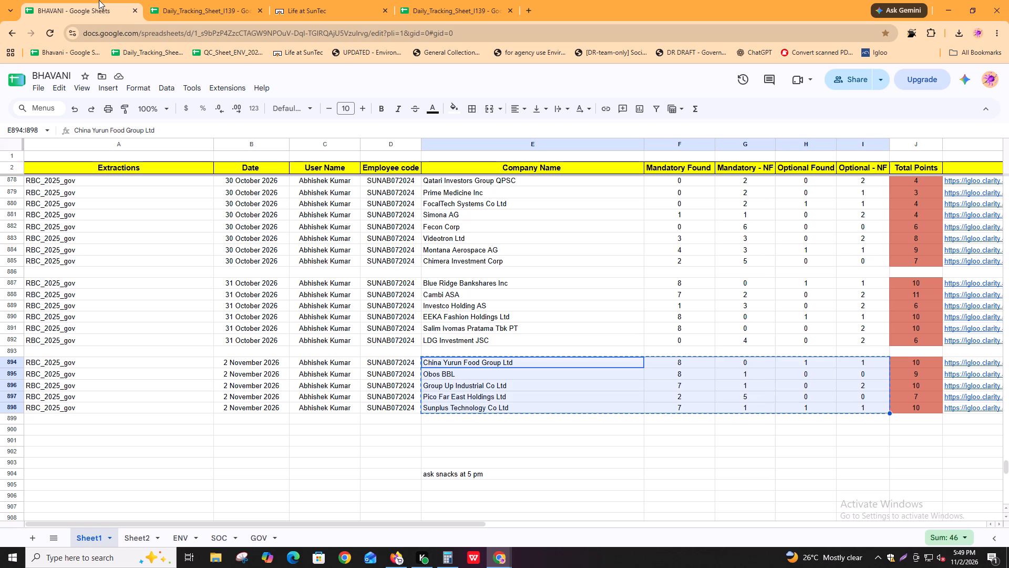
left_click(250, 0)
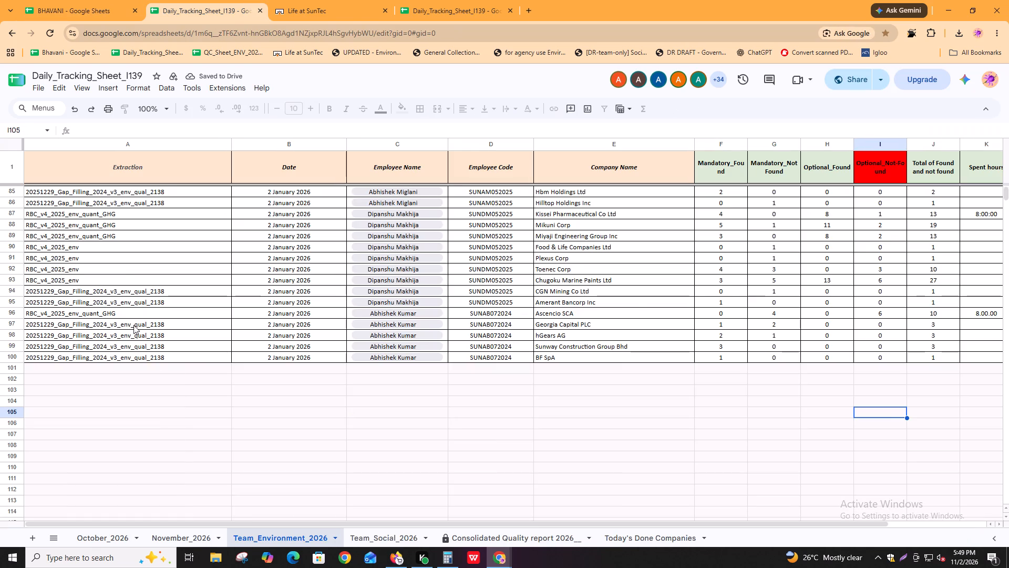
left_click(470, 0)
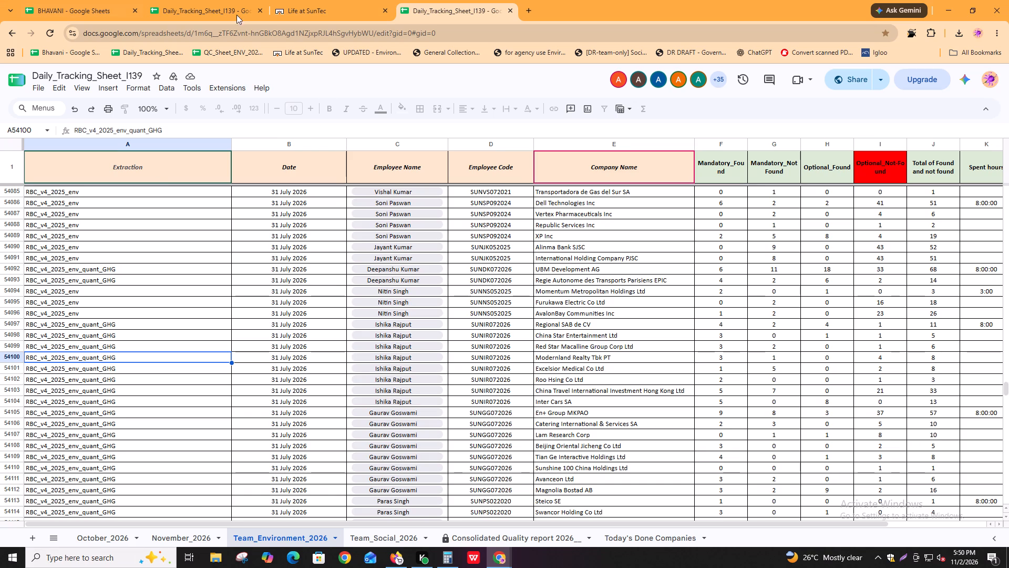
left_click(182, 0)
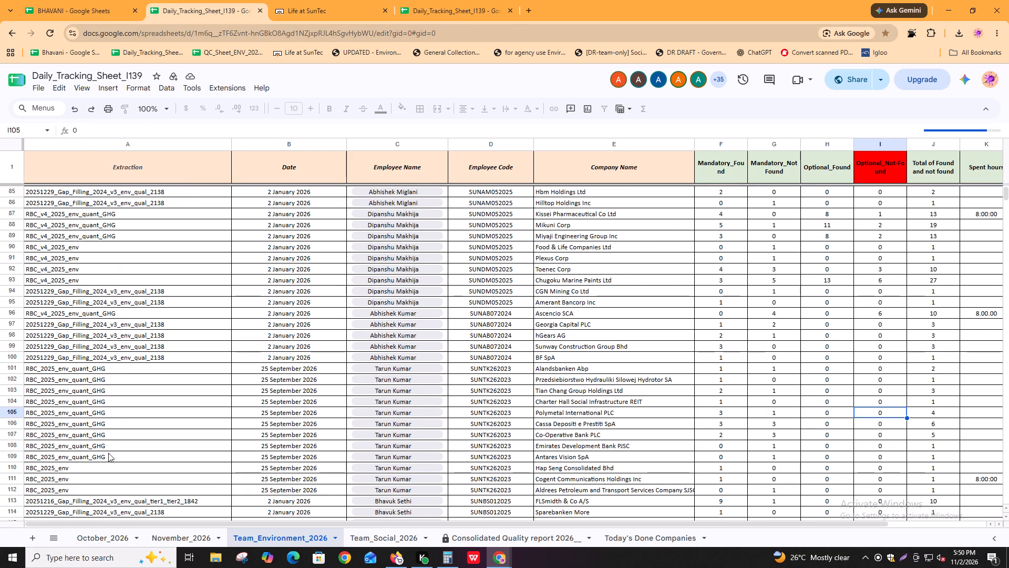
left_click(82, 389)
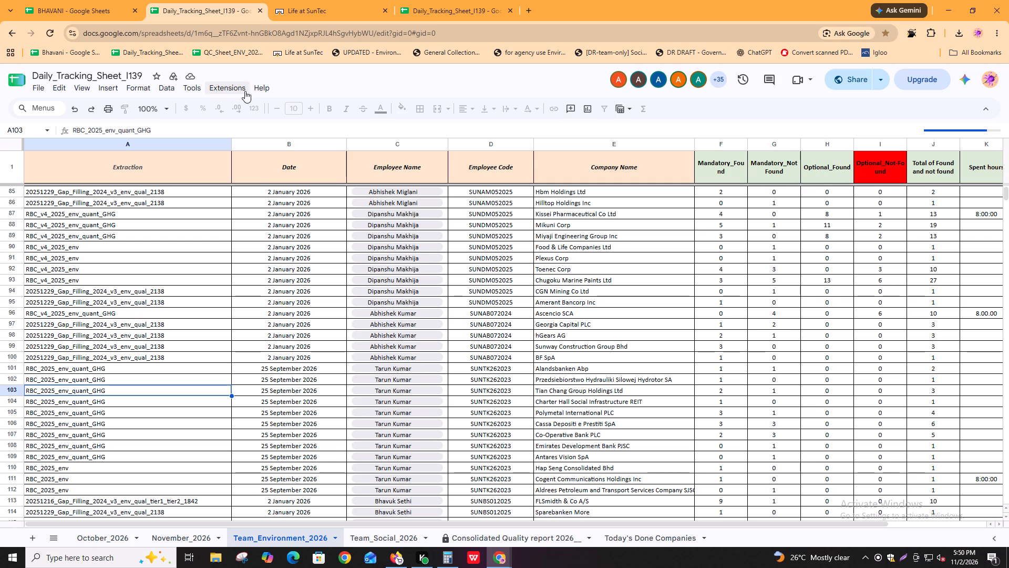
key("ctrl+Down")
scroll(332, 129, "down", 6)
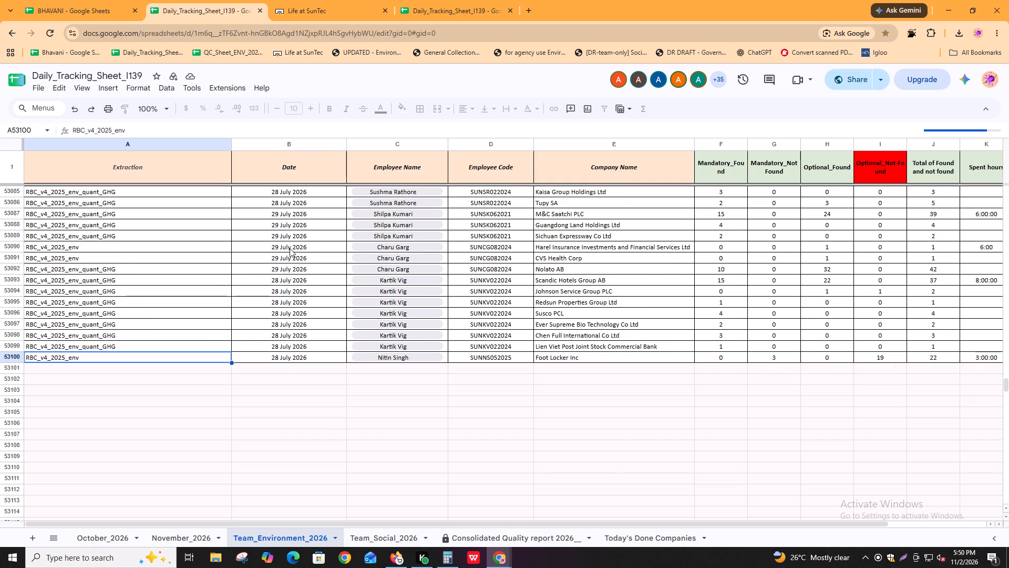
In the newer copy, go to the latest Extraction entries and examine the 2 November 2026 rows around 83470 and the blank rows below.
left_click(413, 0)
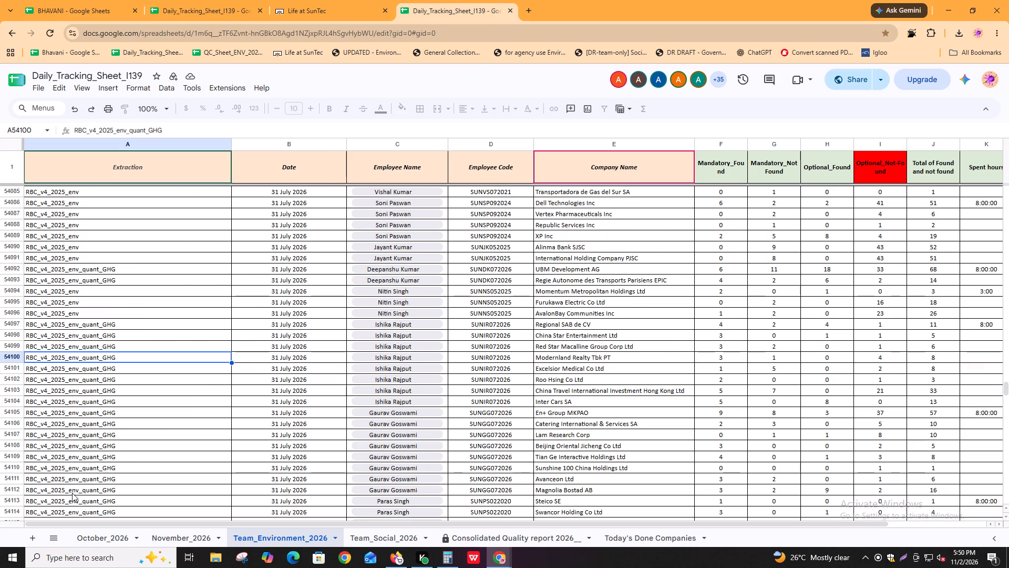
key("ctrl+Down")
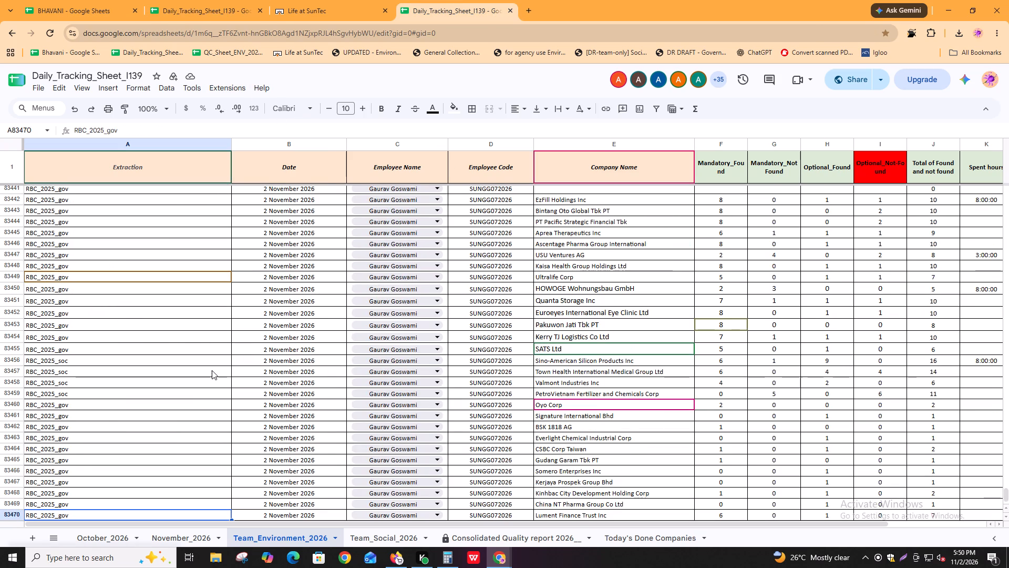
scroll(212, 370, "down", 3)
scroll(553, 451, "down", 4)
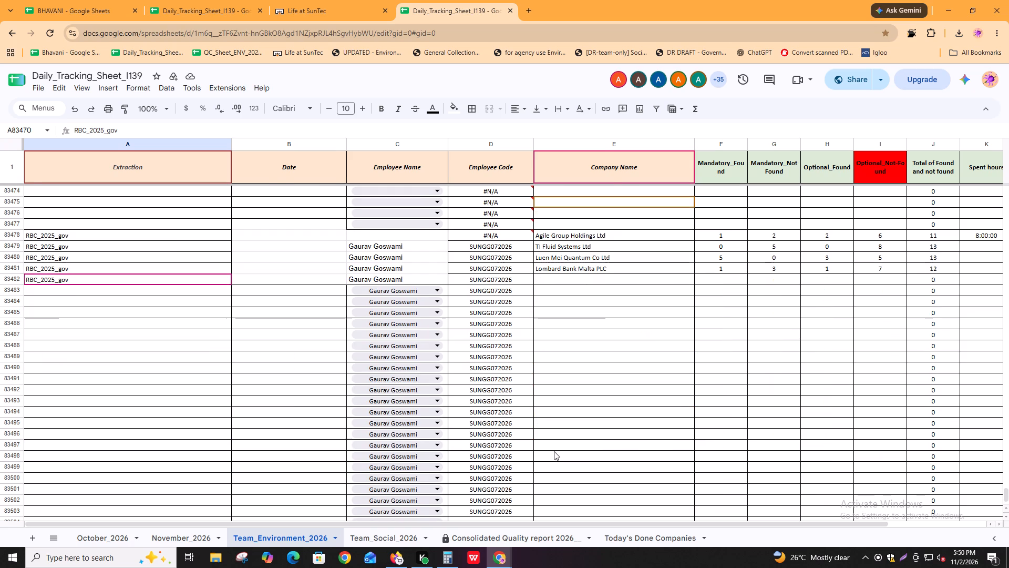
scroll(528, 354, "down", 7)
scroll(525, 354, "up", 4)
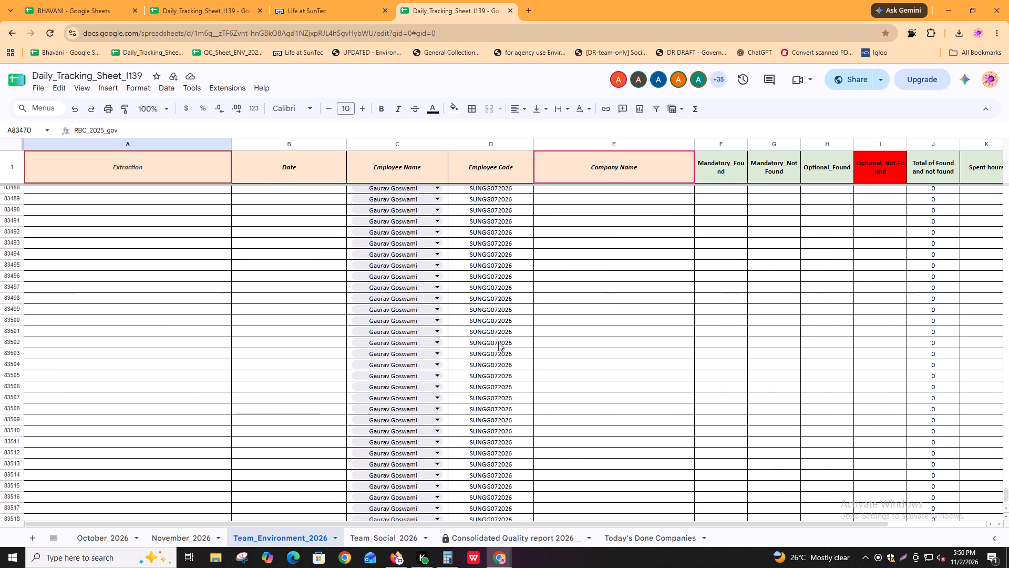
scroll(563, 360, "up", 3)
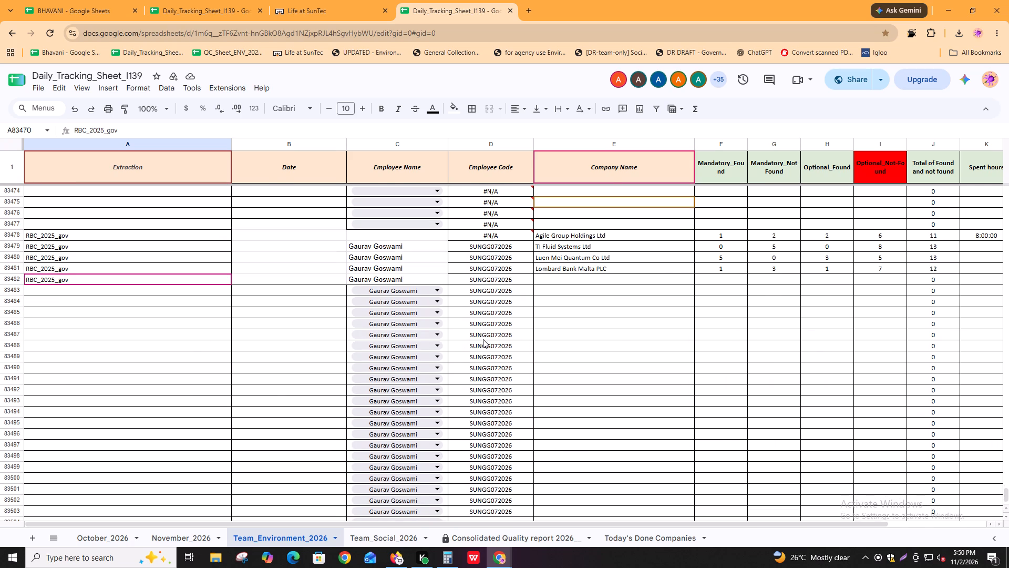
scroll(330, 361, "down", 14)
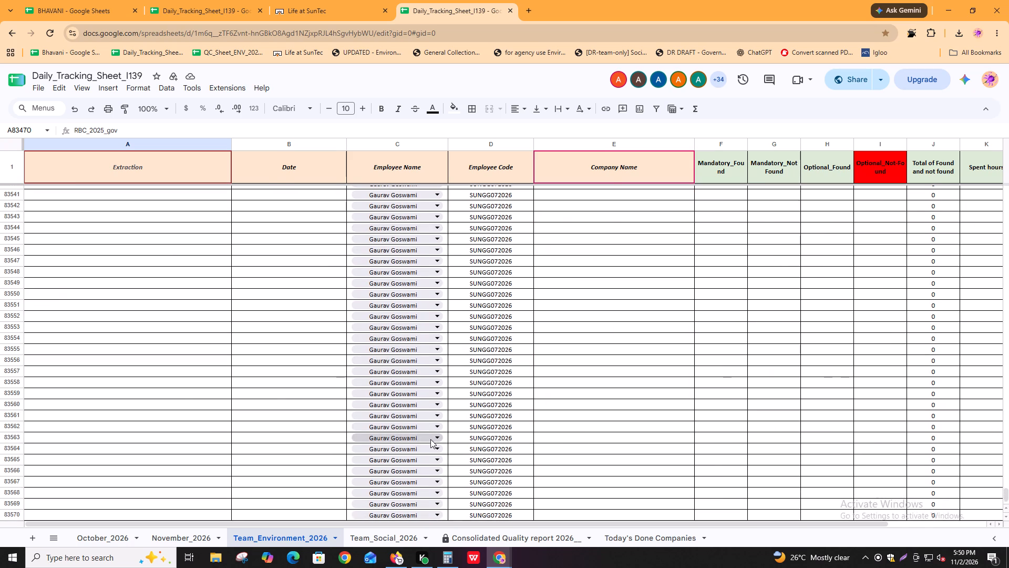
scroll(430, 439, "down", 5)
scroll(431, 439, "up", 13)
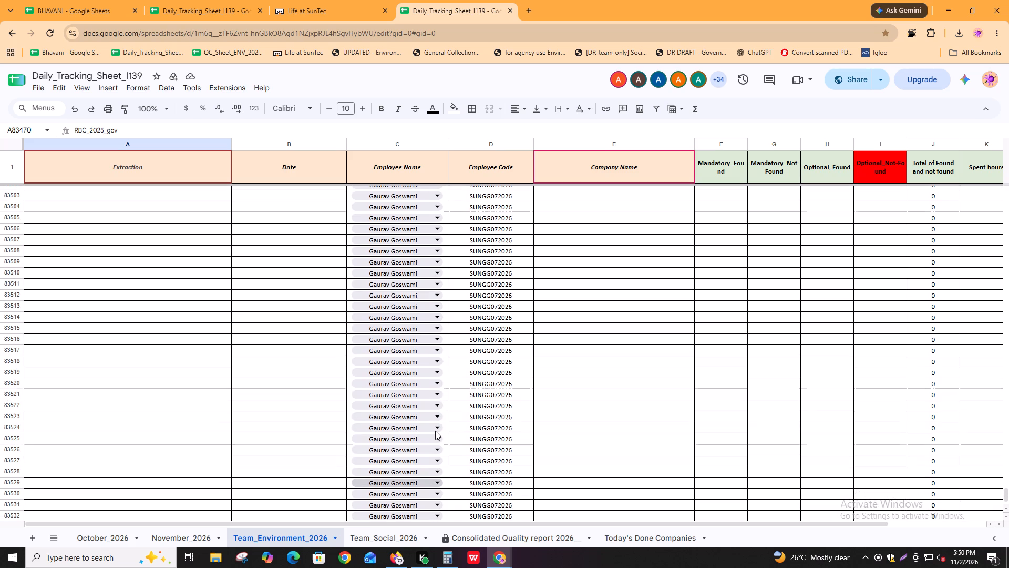
scroll(435, 431, "up", 11)
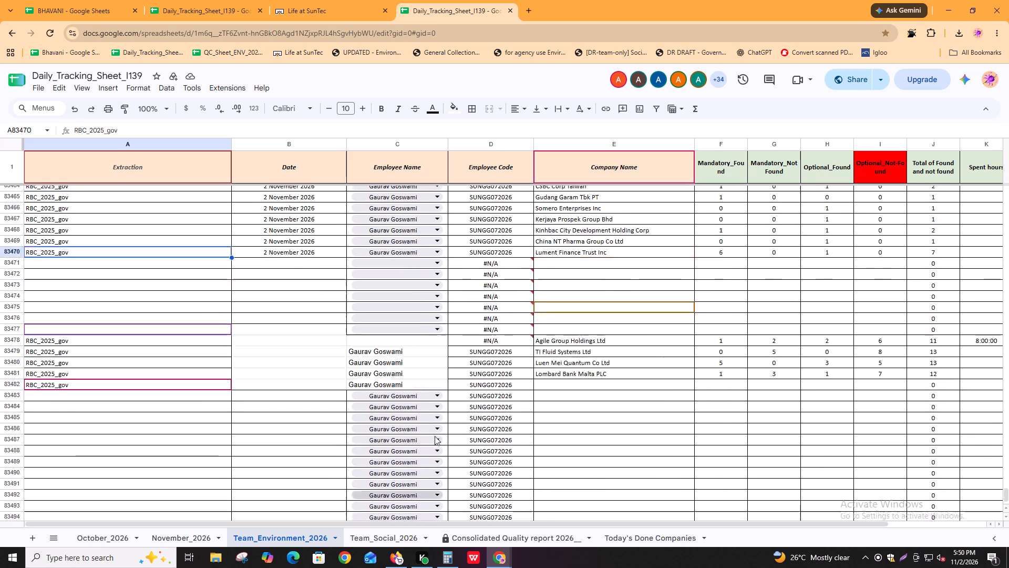
scroll(435, 436, "up", 5)
scroll(435, 439, "down", 7)
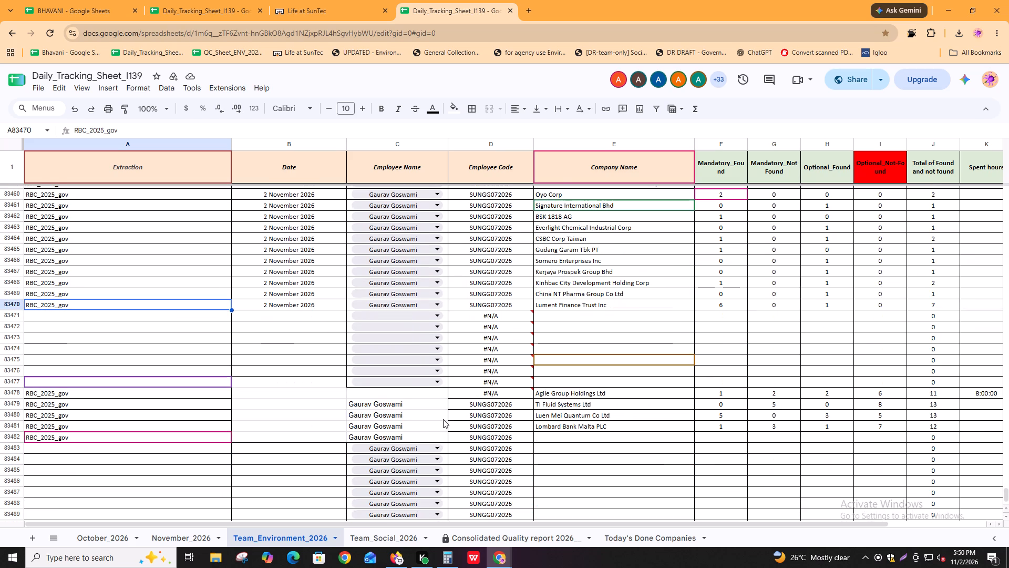
scroll(780, 483, "down", 4, "shift")
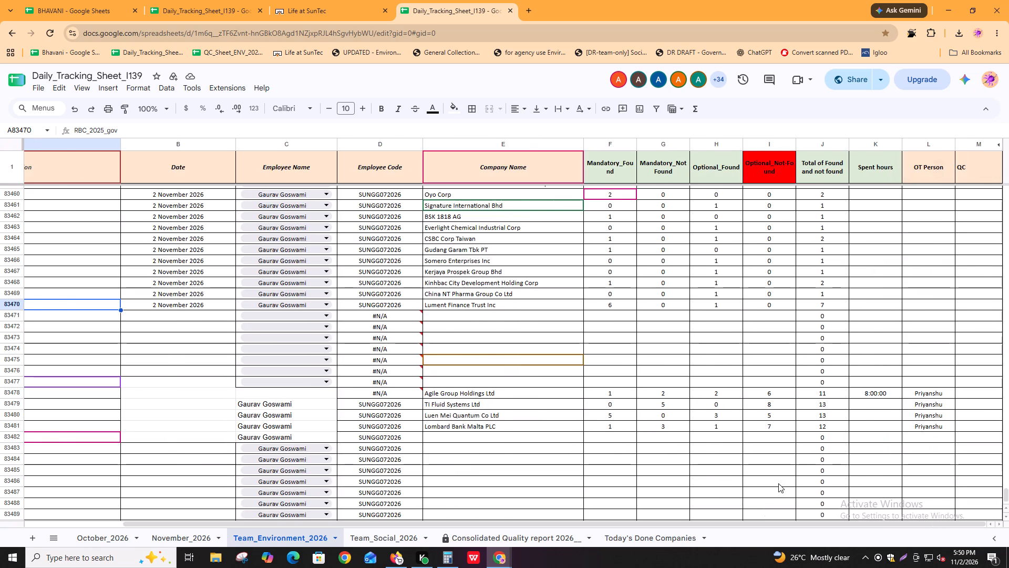
scroll(767, 483, "up", 3, "shift")
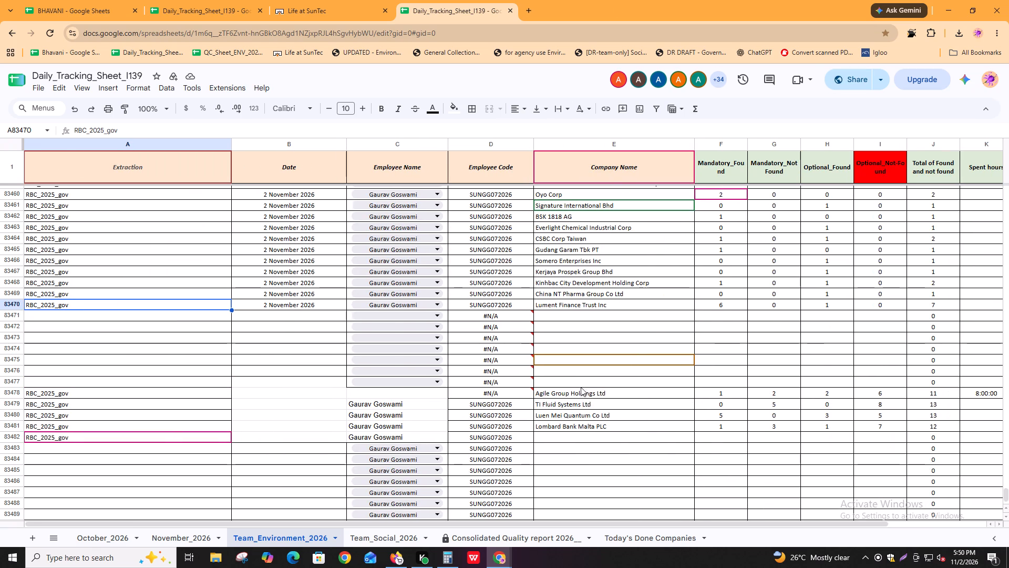
Show the edit history of the Employee Name cell in row 83482 and check the neighbouring rows.
left_click(357, 433)
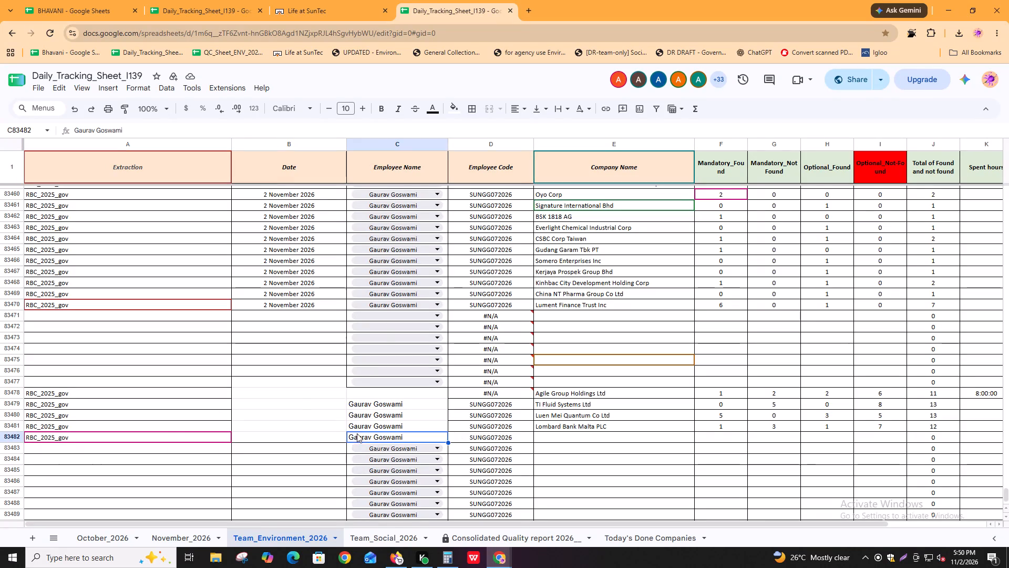
right_click(353, 431)
left_click(328, 457)
left_click(370, 435)
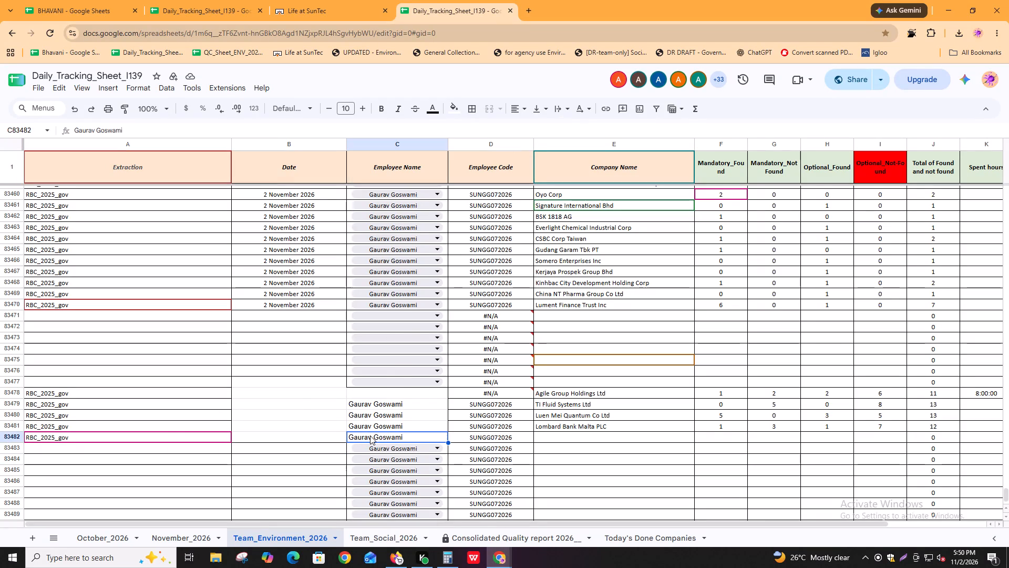
right_click(370, 435)
left_click(437, 398)
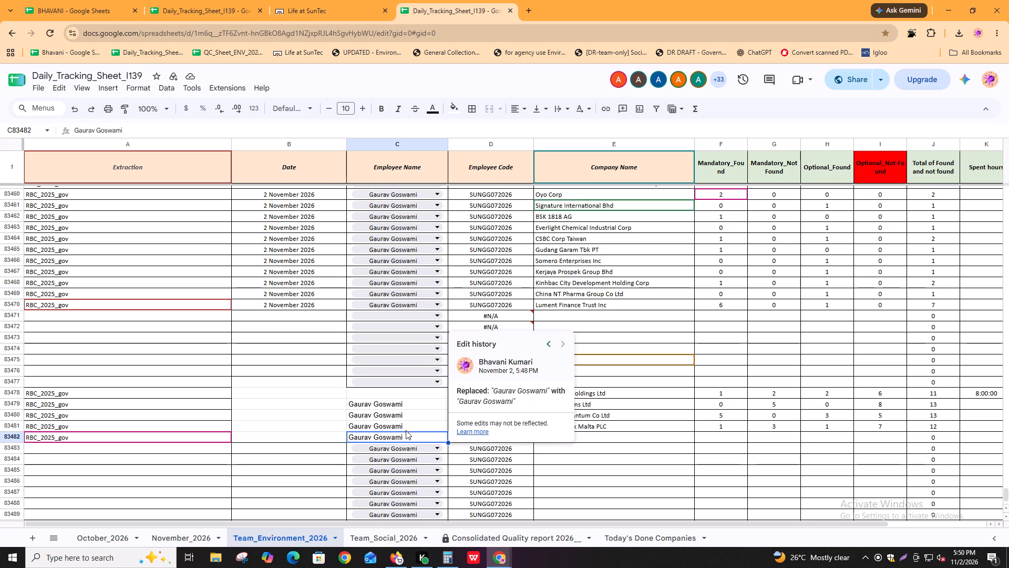
left_click(601, 445)
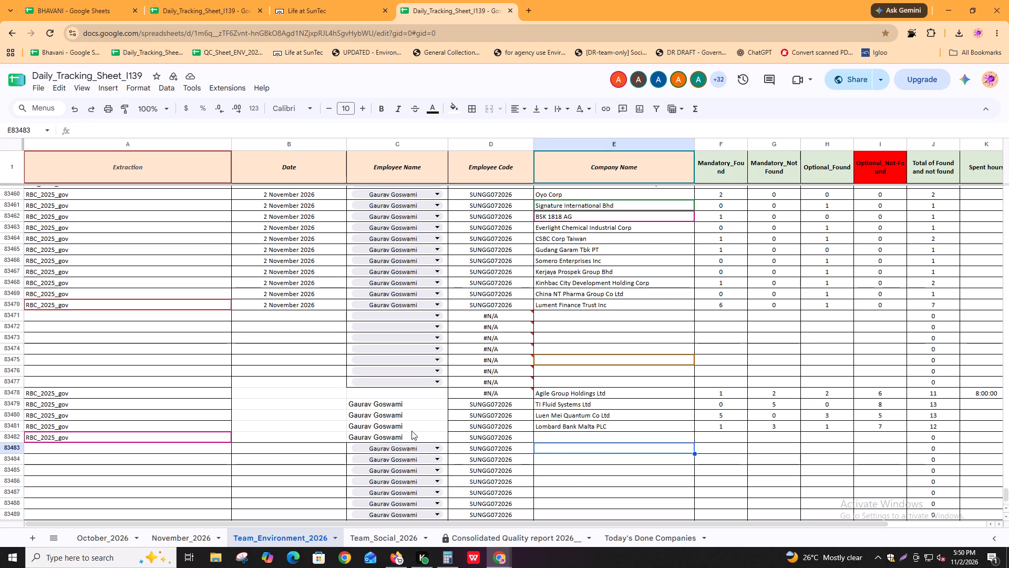
left_click(411, 431)
left_click(400, 403)
left_click(520, 455)
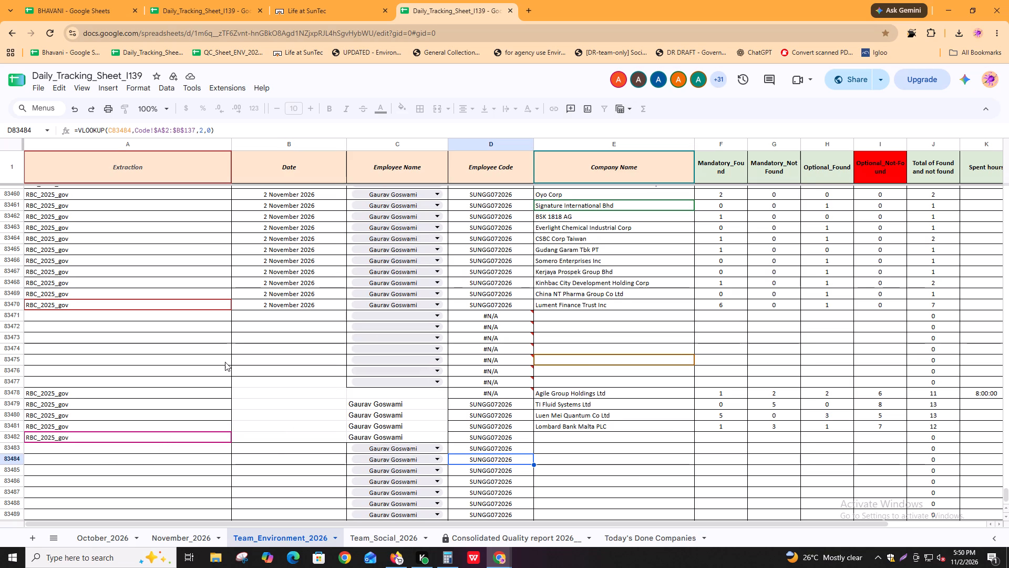
Review the 2 November 2026 rows above and show the edit history of the Employee Name cell in row 83469.
scroll(643, 283, "up", 3)
scroll(422, 321, "up", 9)
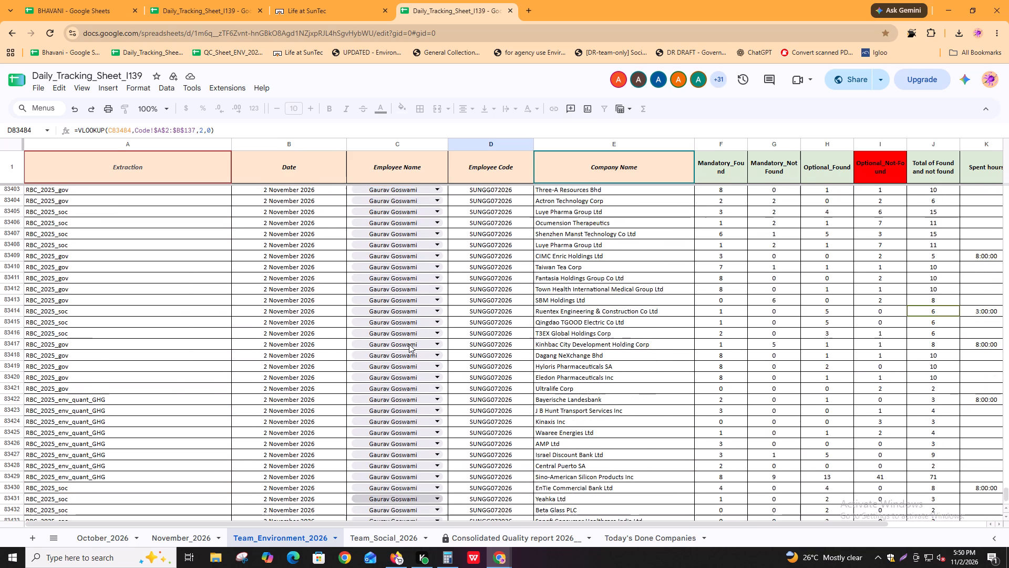
scroll(409, 344, "down", 11)
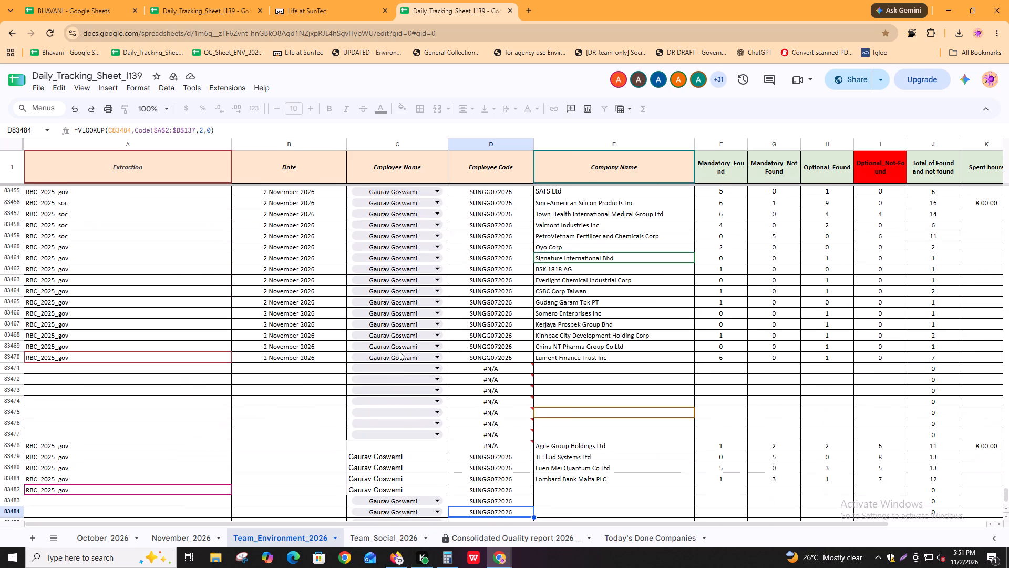
right_click(399, 351)
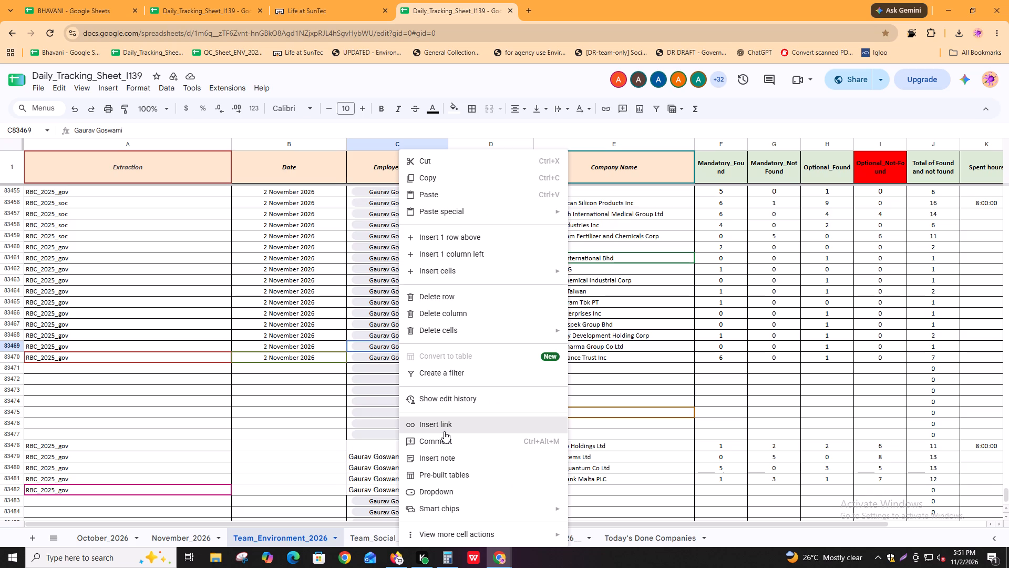
left_click(472, 402)
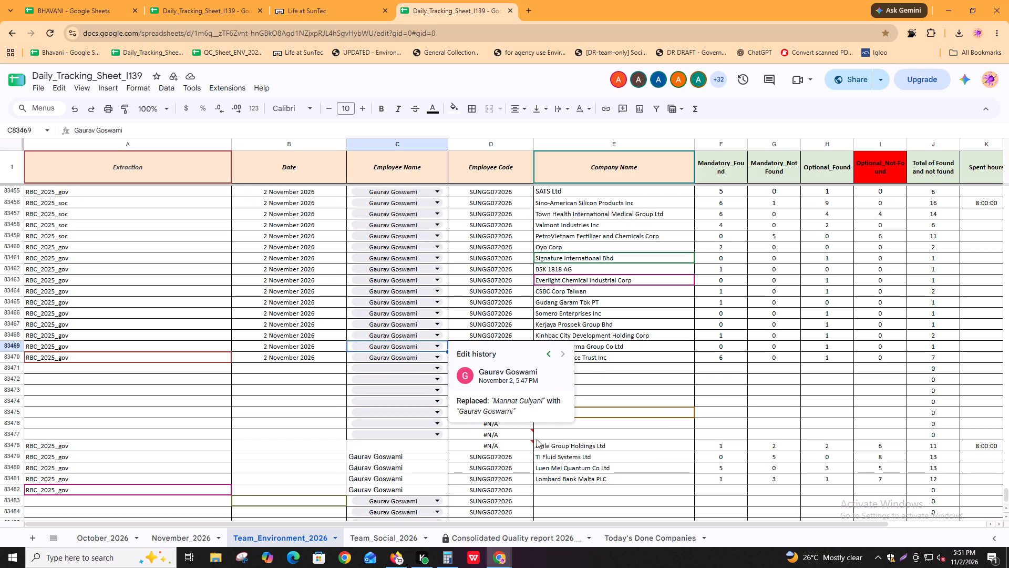
left_click(579, 496)
Examine the rows around 83483 and the blank Company Name cells below them.
scroll(591, 482, "down", 2)
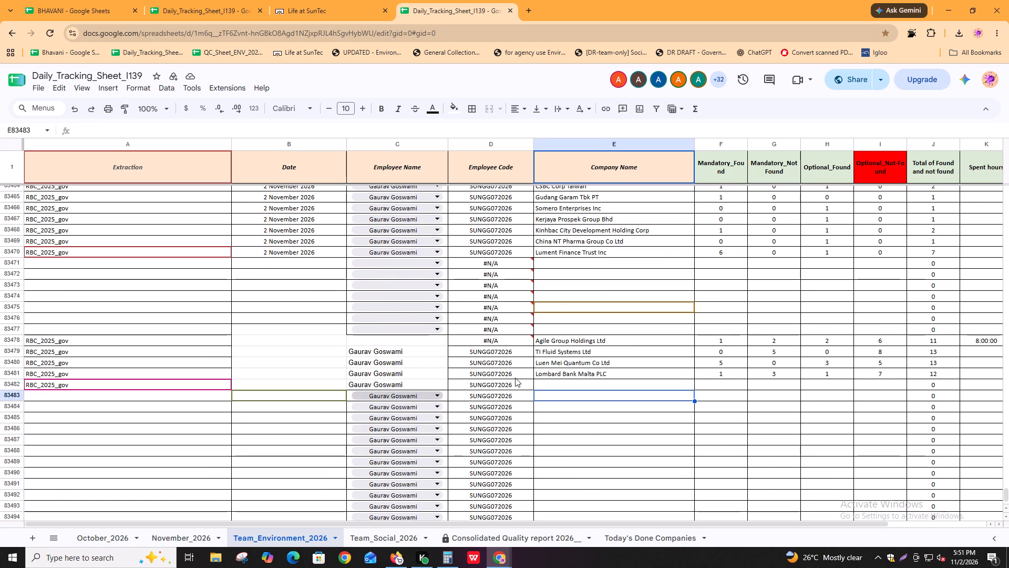
scroll(521, 366, "up", 3)
scroll(630, 502, "down", 4)
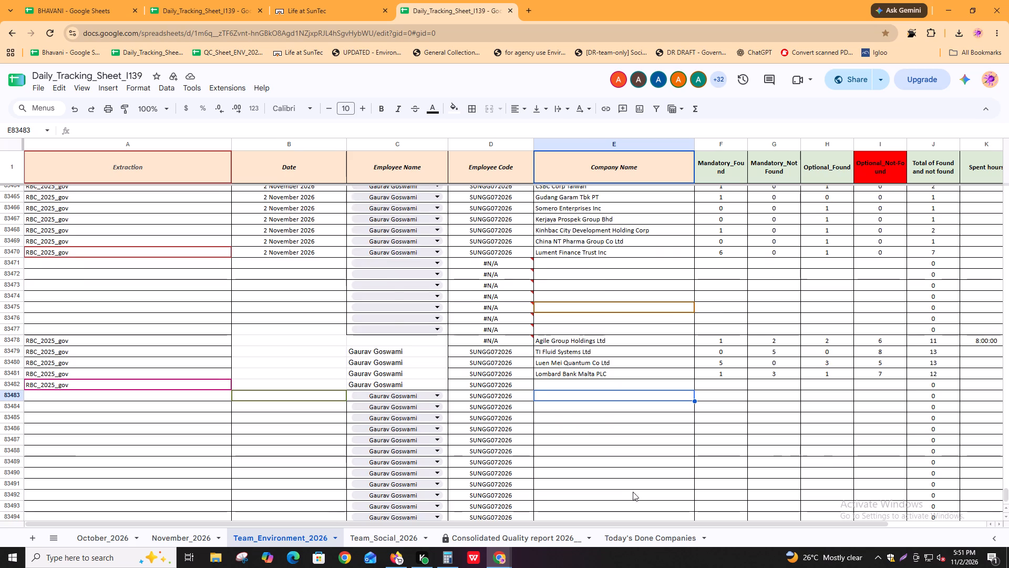
scroll(633, 492, "down", 2)
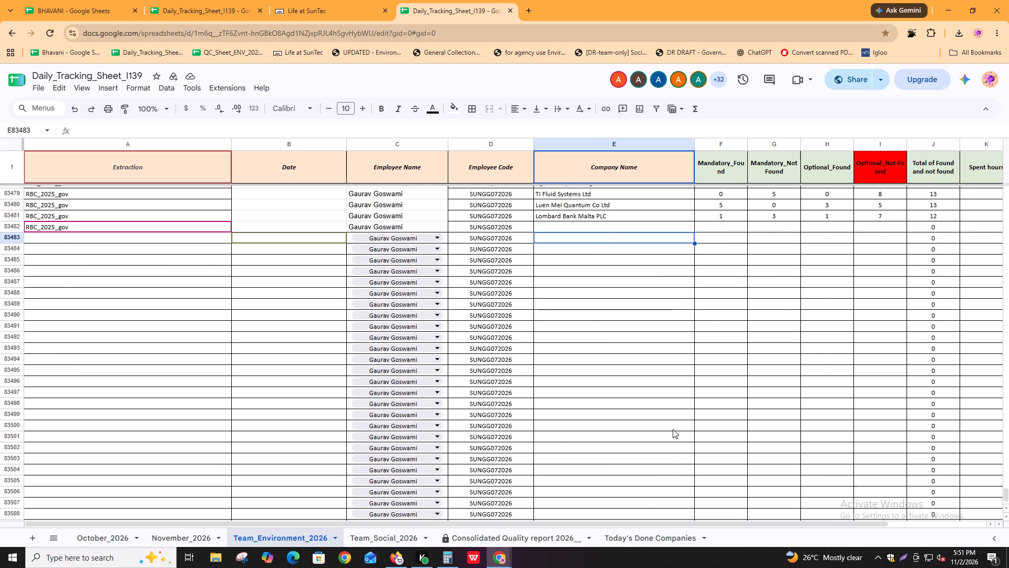
scroll(670, 424, "up", 2)
scroll(682, 421, "down", 1)
scroll(682, 421, "up", 4)
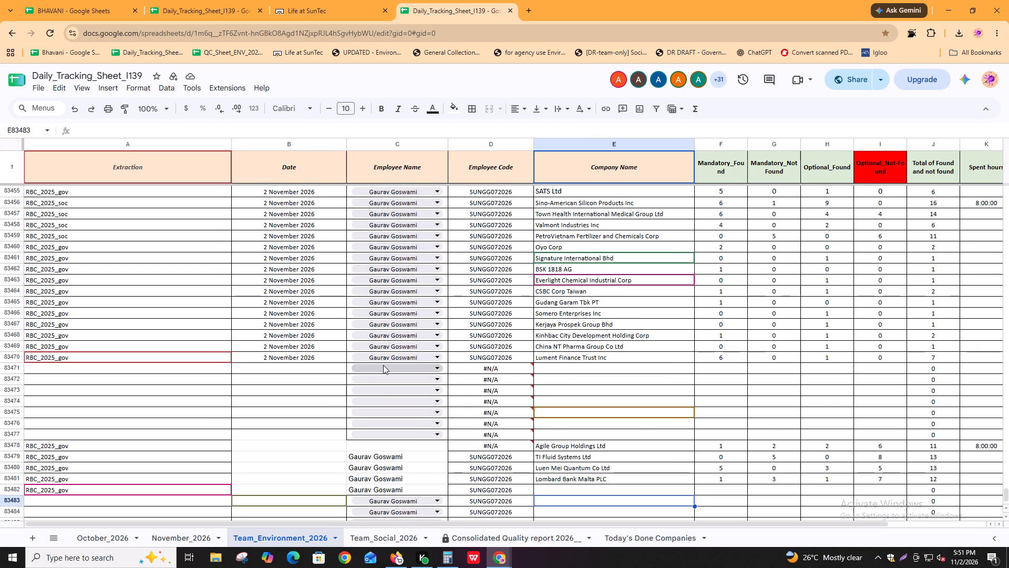
Examine the Employee Name, Spent hours, OT Person and QC columns in the 2 November 2026 entries from row 83341 onwards.
scroll(476, 313, "up", 18)
scroll(451, 329, "up", 4)
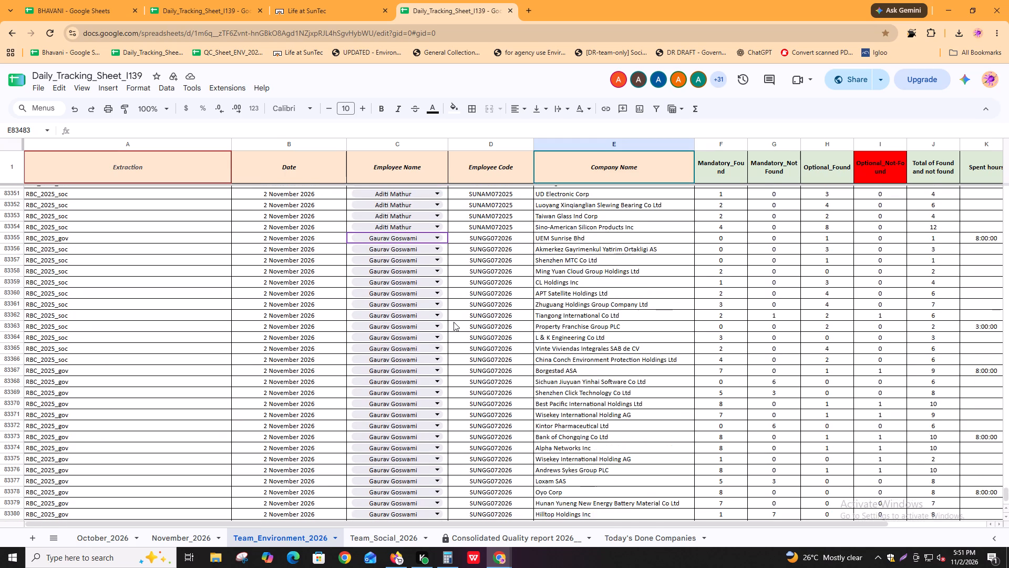
scroll(454, 322, "up", 3)
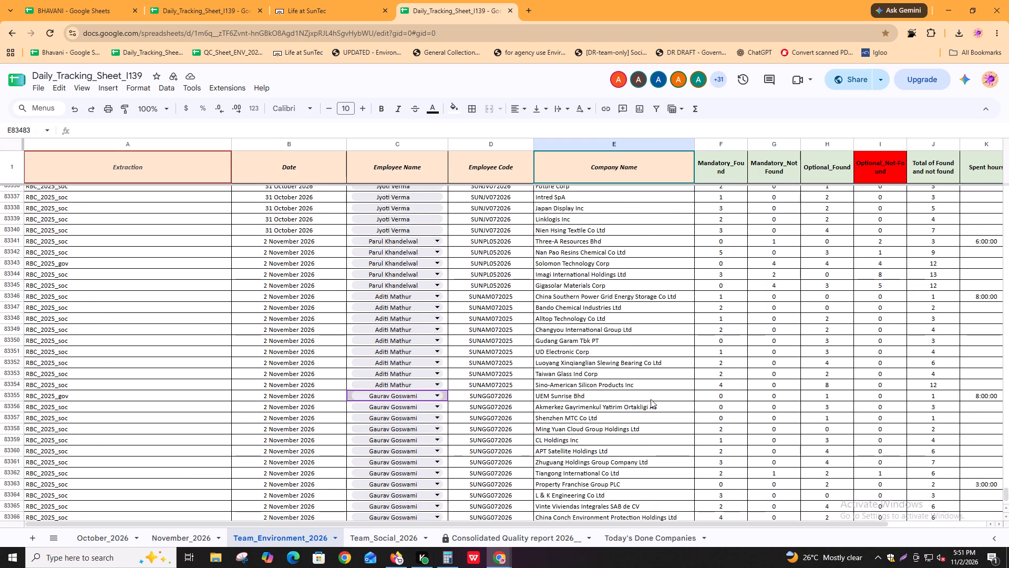
scroll(676, 419, "down", 5, "shift")
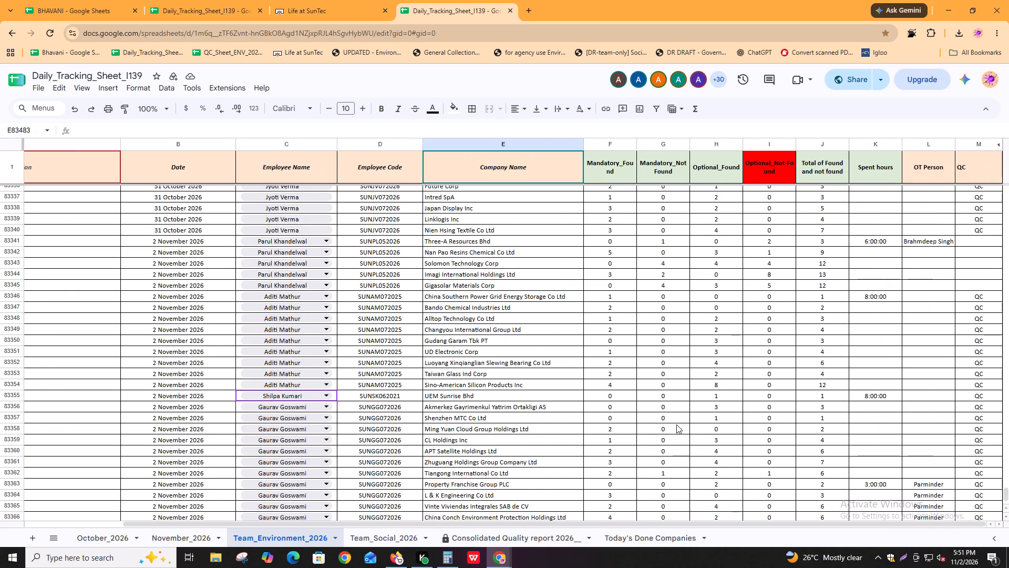
scroll(676, 424, "up", 2, "shift")
scroll(414, 420, "down", 2, "shift")
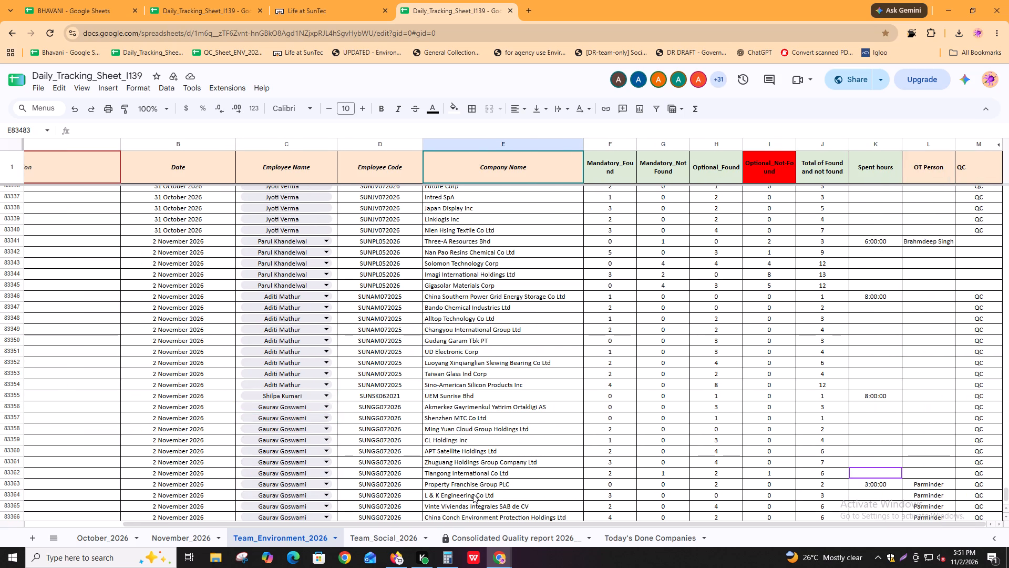
scroll(344, 472, "down", 9)
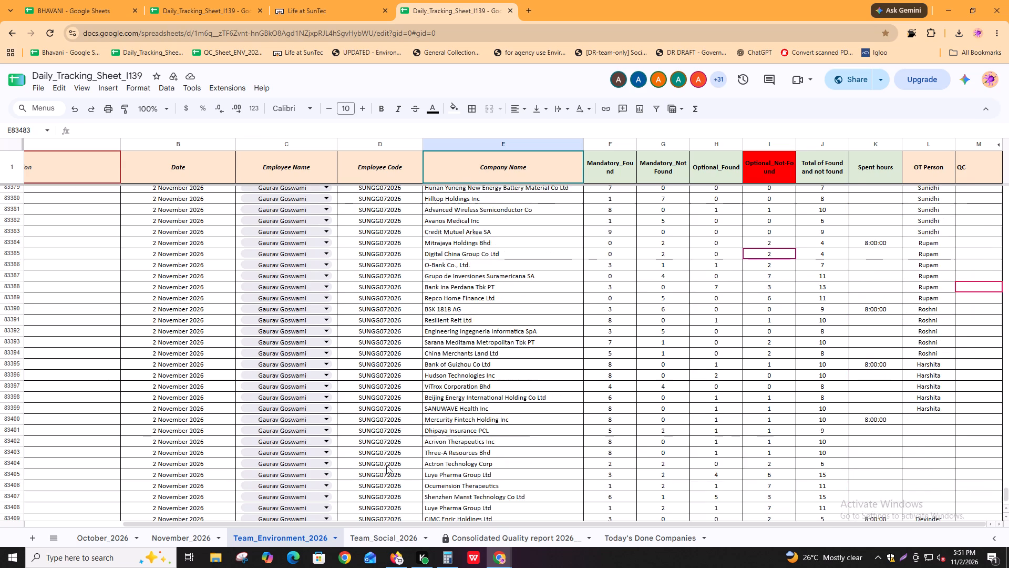
Examine the 2 November 2026 entries from row 83379 down to the blank rows below row 83483.
scroll(386, 460, "down", 7)
scroll(406, 415, "down", 5)
scroll(430, 456, "down", 1)
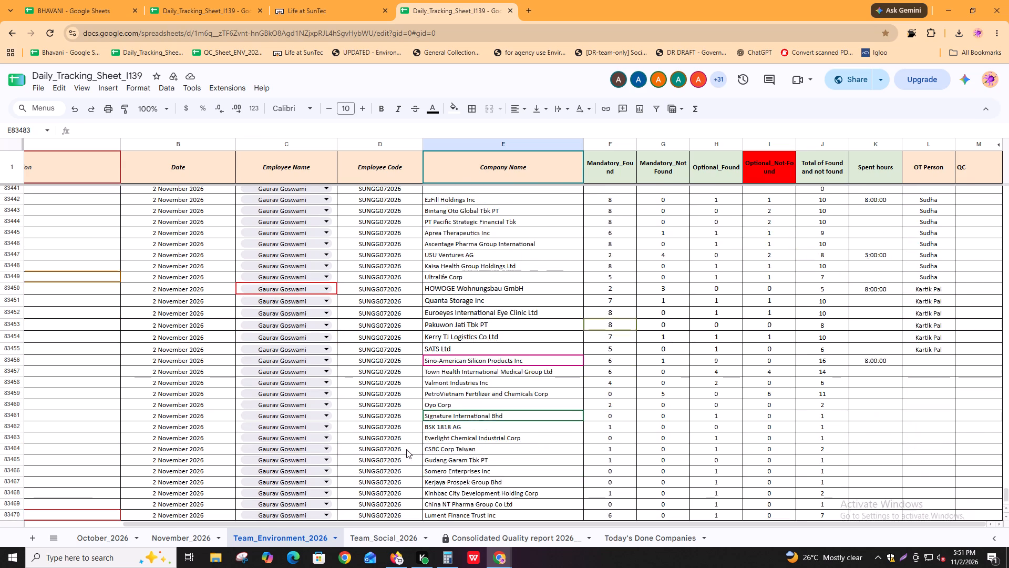
scroll(406, 449, "down", 1)
scroll(630, 417, "down", 3)
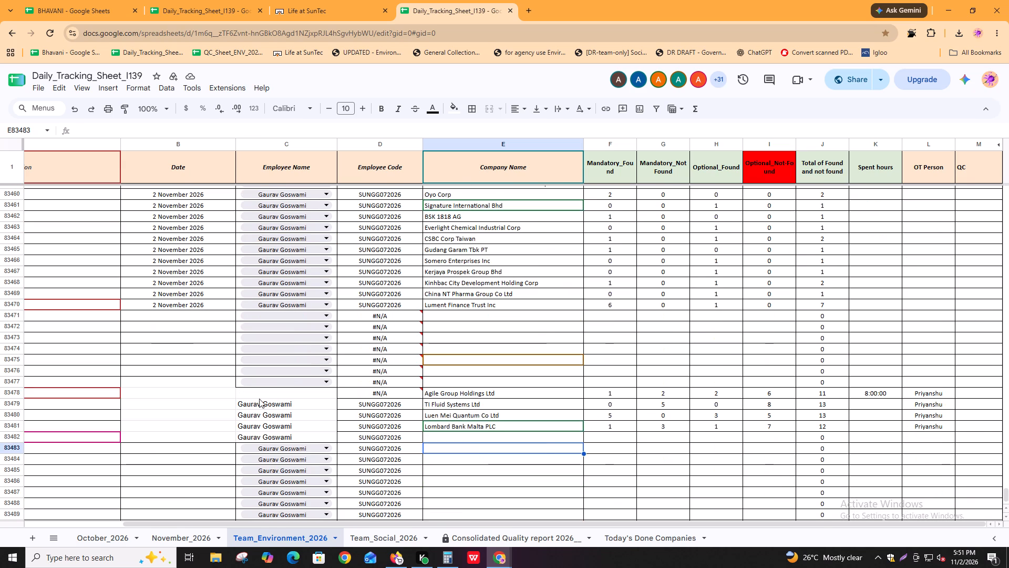
scroll(536, 389, "down", 2)
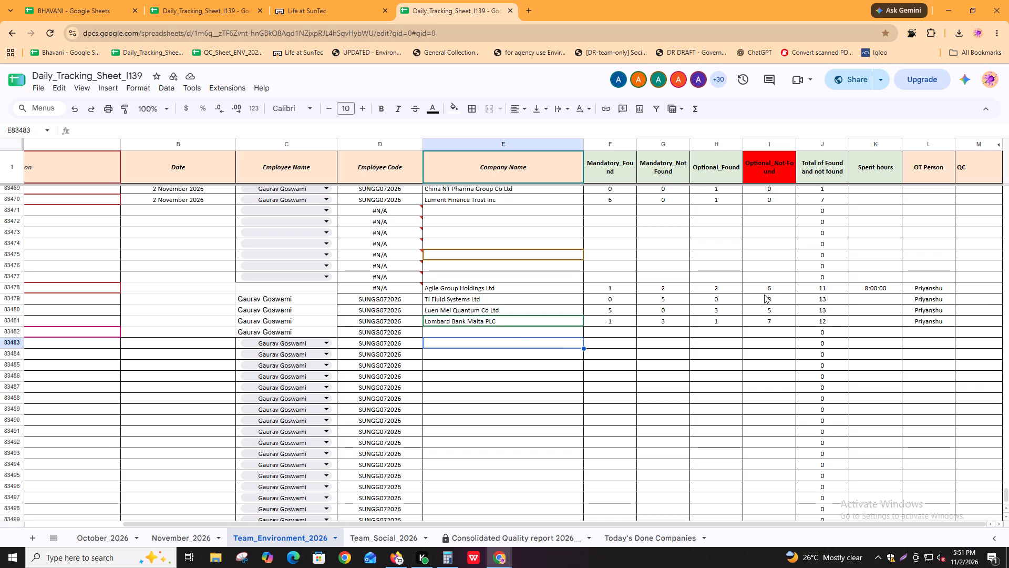
left_click(886, 359)
left_click(918, 412)
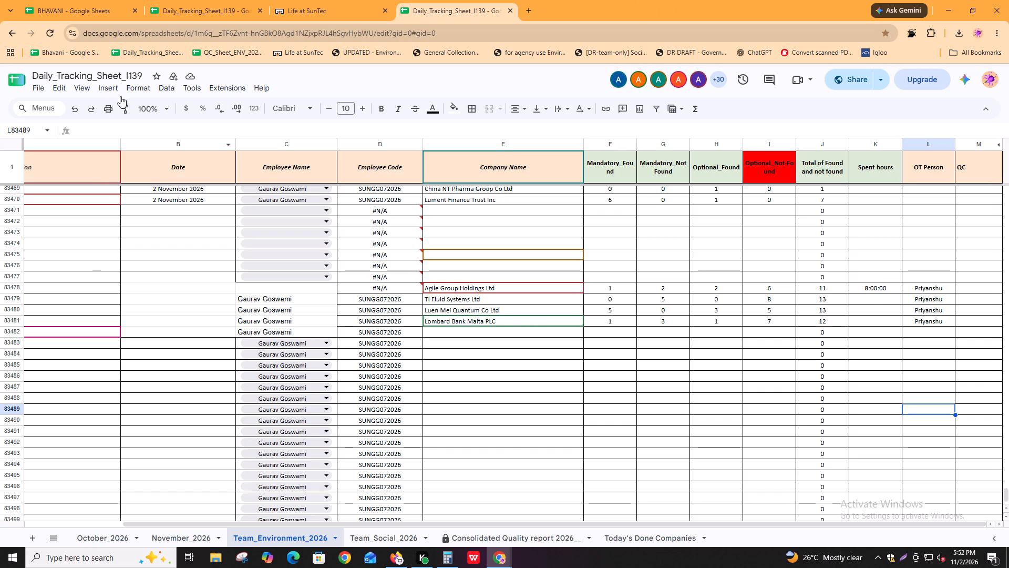
Reload the tracking sheet and, in its other open copy, examine the latest entries down to row 83482 and the rows around them.
left_click(49, 36)
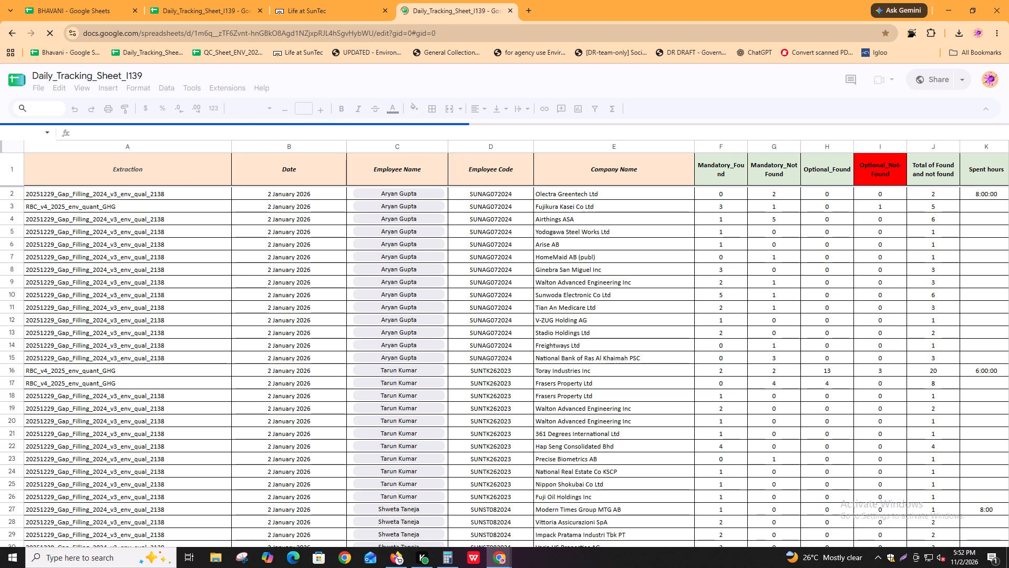
left_click(213, 0)
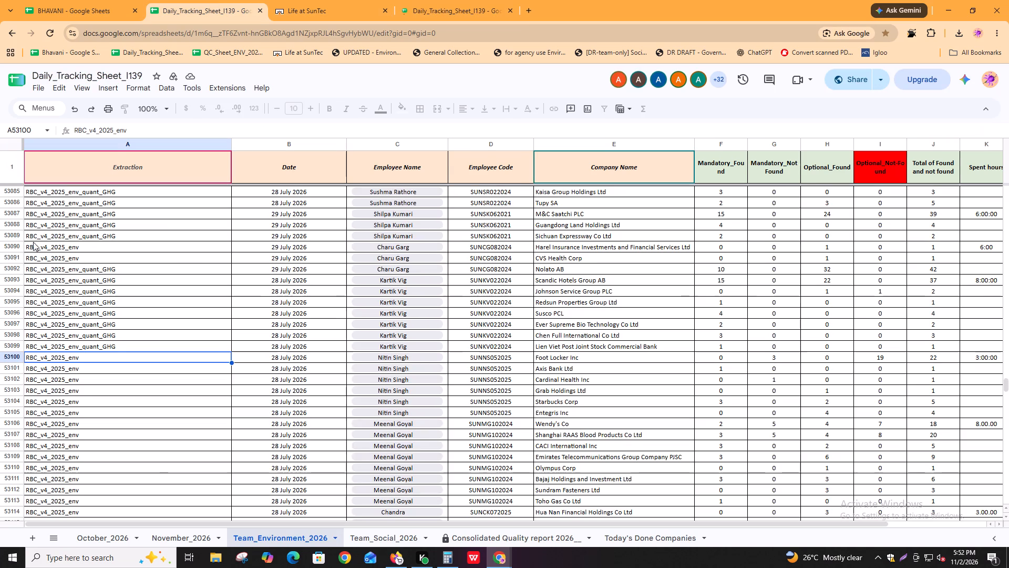
left_click(68, 333)
key("ctrl+Down")
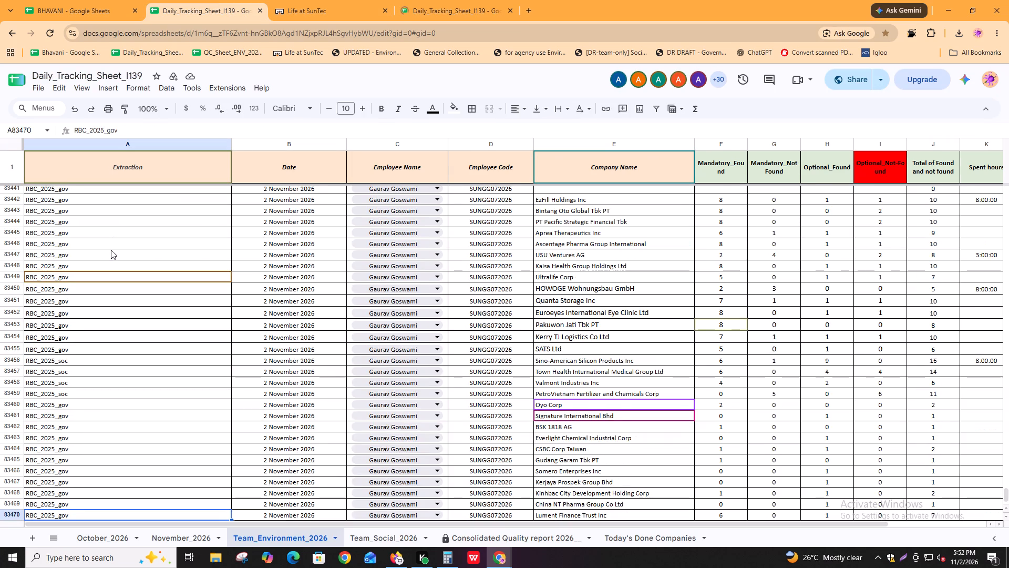
scroll(152, 293, "down", 3)
scroll(433, 392, "down", 3)
scroll(438, 437, "down", 9)
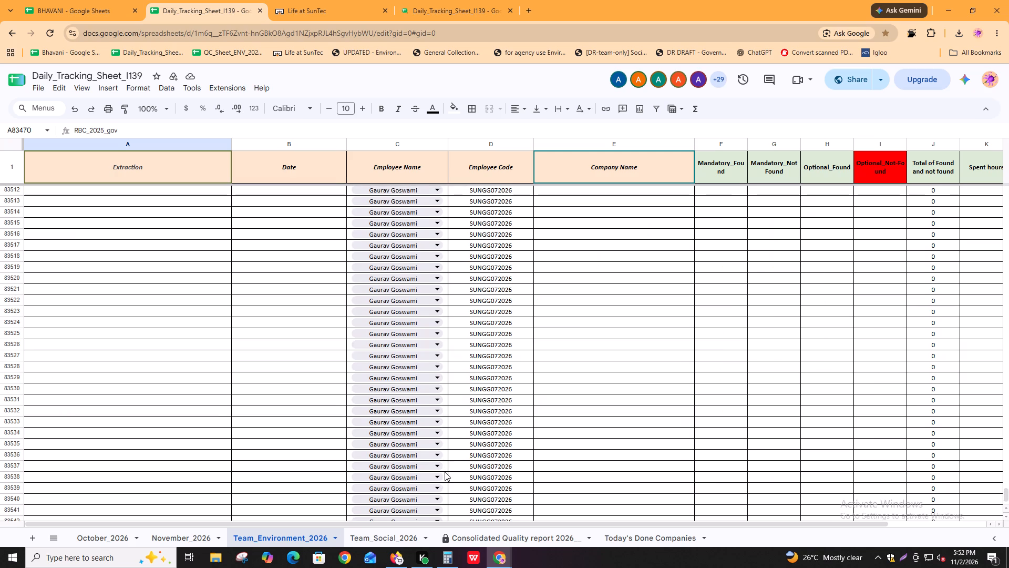
scroll(445, 472, "up", 5)
scroll(430, 422, "up", 20)
scroll(430, 422, "up", 17)
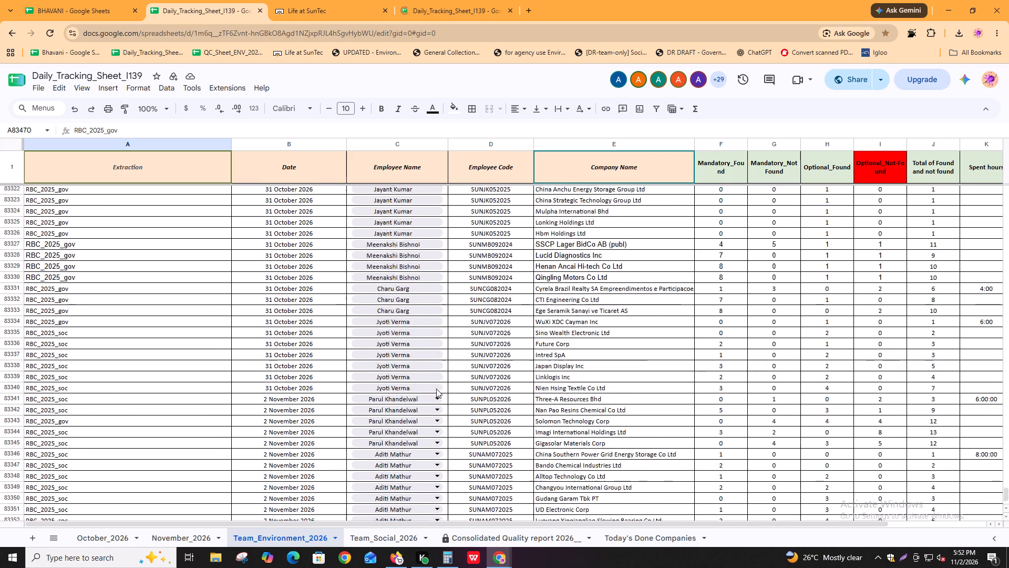
scroll(436, 390, "down", 16)
scroll(475, 458, "down", 4)
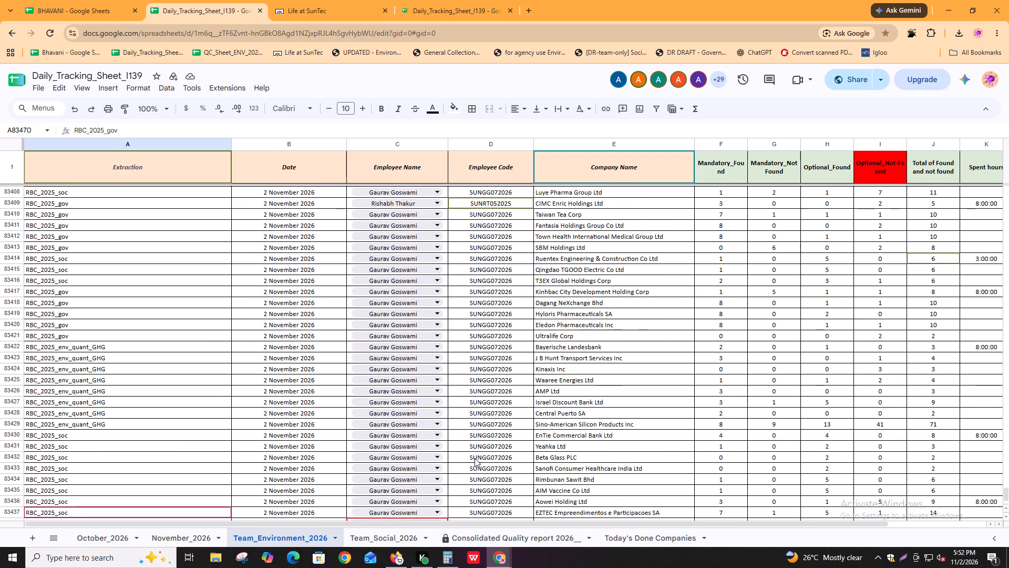
scroll(420, 424, "down", 16)
scroll(445, 454, "up", 1)
scroll(450, 445, "down", 6)
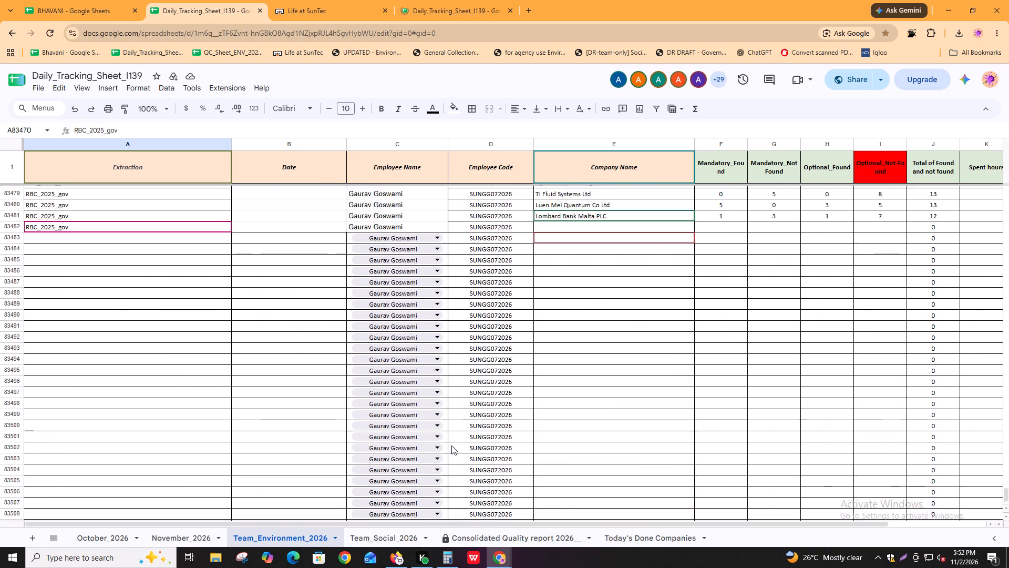
scroll(452, 437, "down", 13)
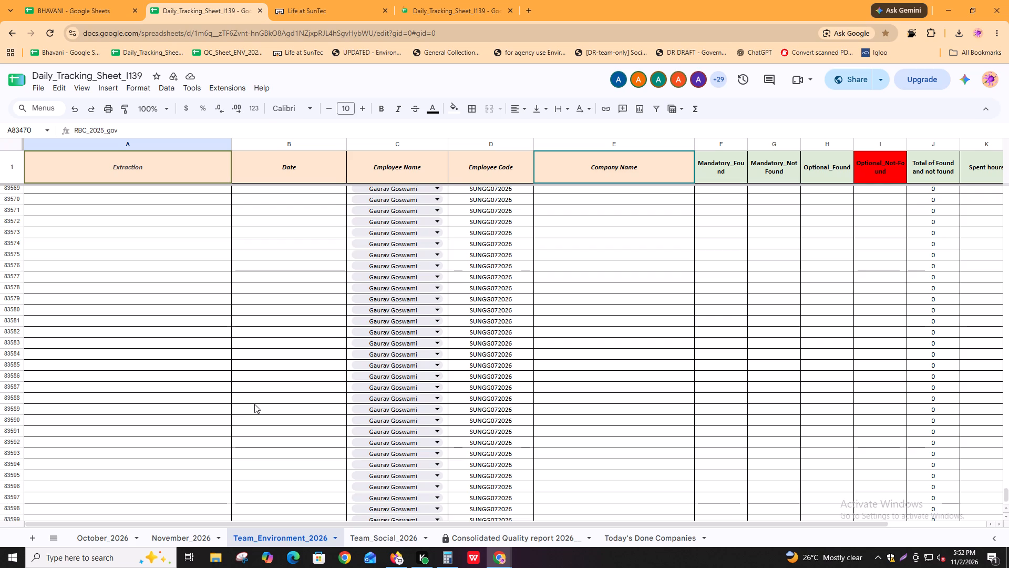
scroll(254, 404, "up", 20)
scroll(283, 383, "up", 3)
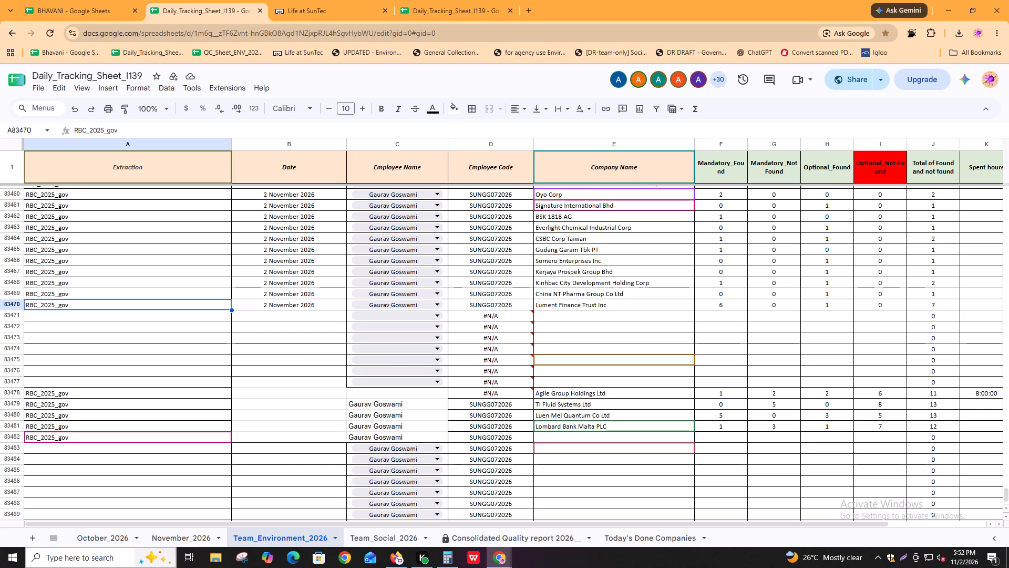
Return to the reloaded copy of the tracking sheet and look for the end of its Extraction column.
left_click(79, 0)
left_click(498, 0)
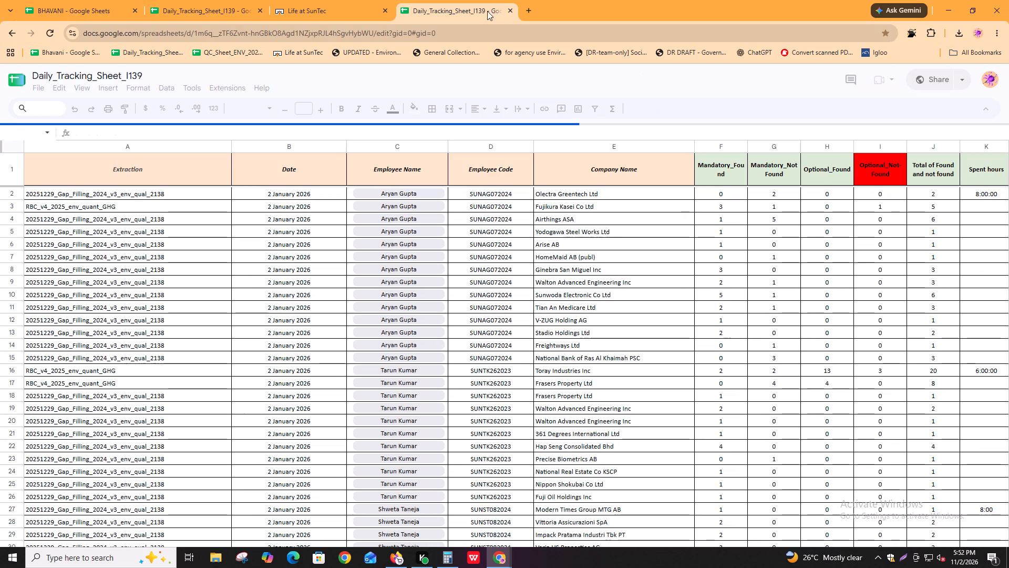
left_click(125, 356)
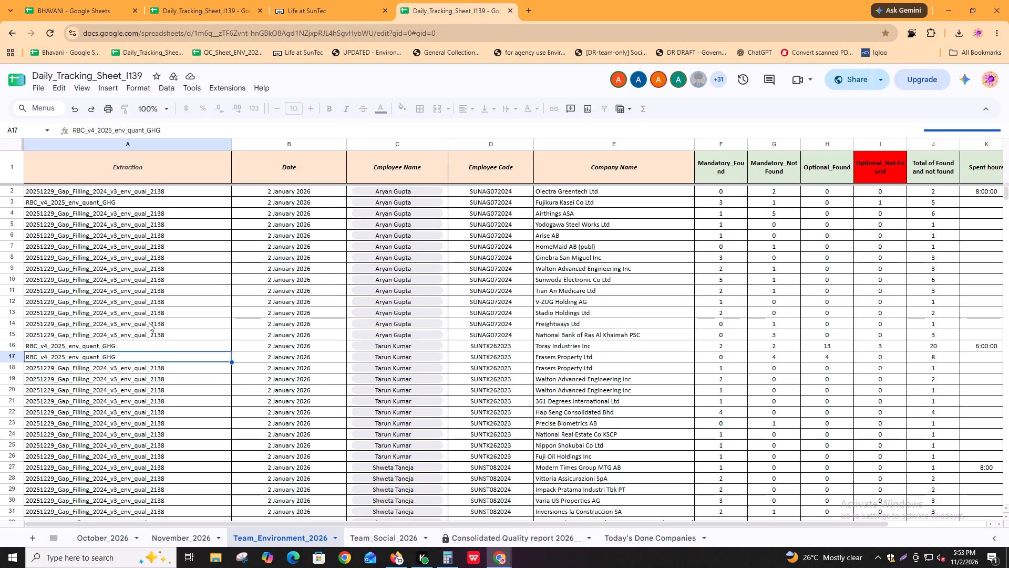
key("ctrl+Down")
key("ctrl+Down")
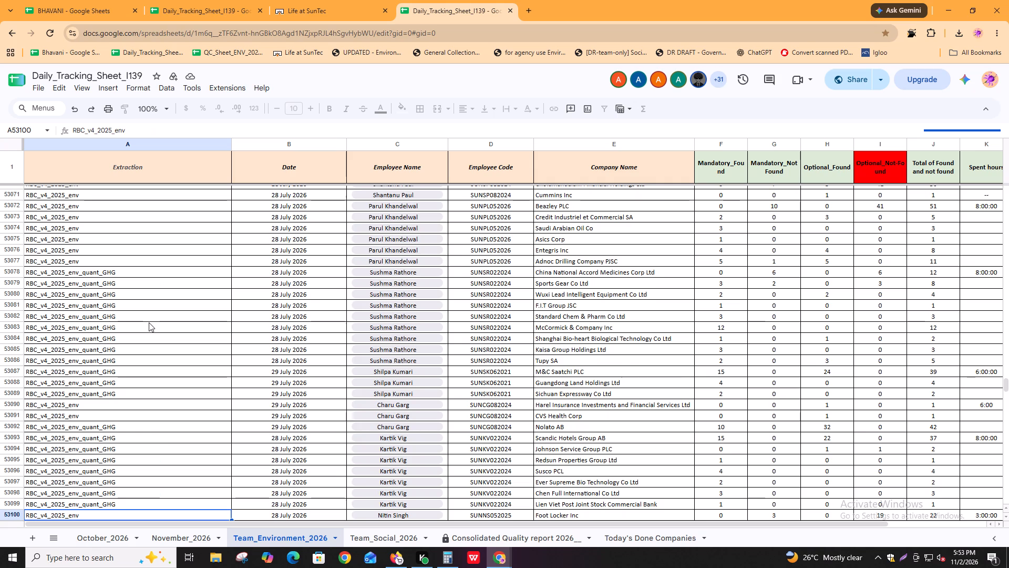
scroll(437, 224, "down", 3)
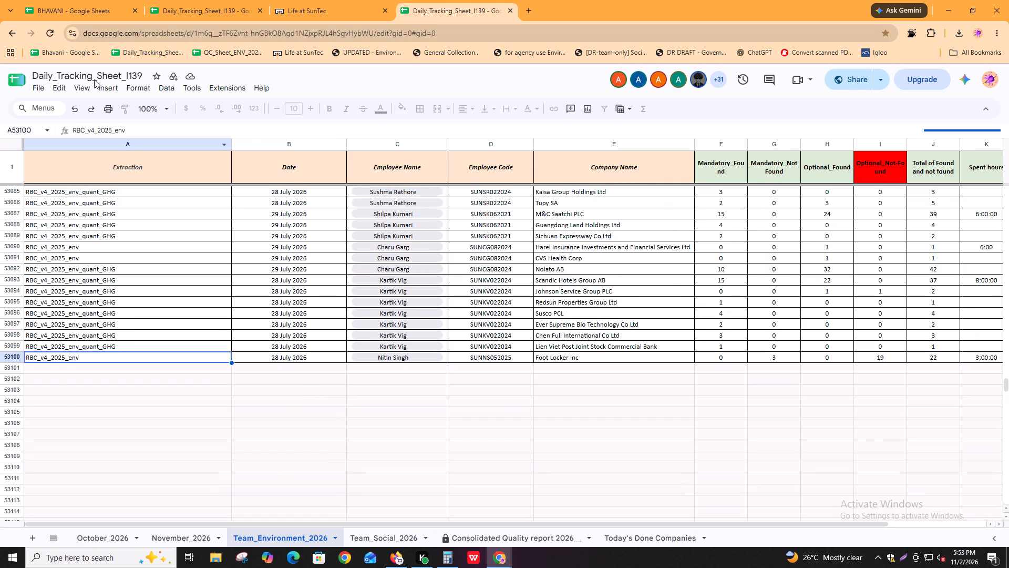
In the other copy of the sheet, locate the blank Extraction cells above row 83478 and in row 83483.
left_click(44, 0)
left_click(202, 0)
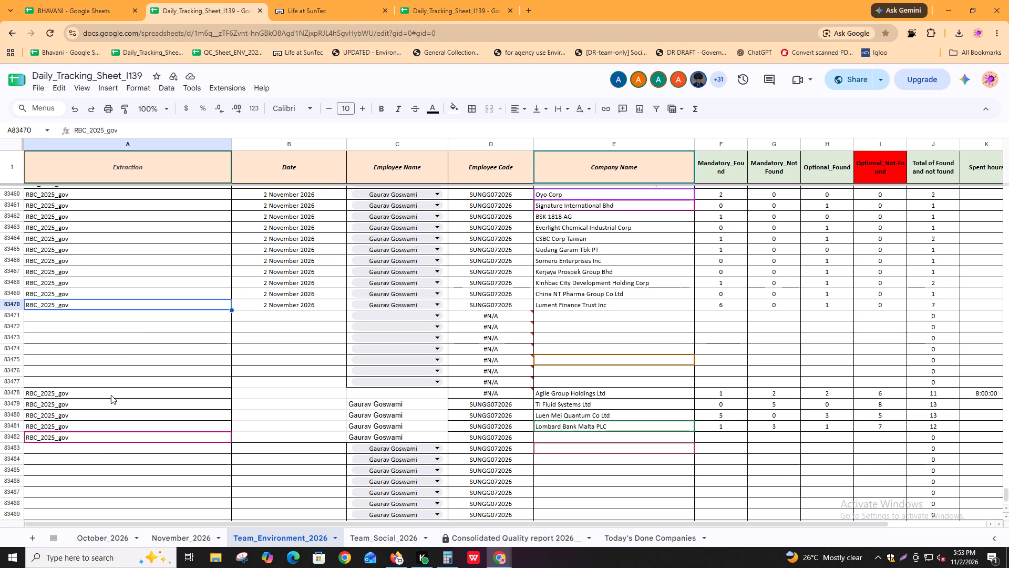
left_click(113, 372)
left_click(105, 449)
left_click(98, 364)
left_click(108, 450)
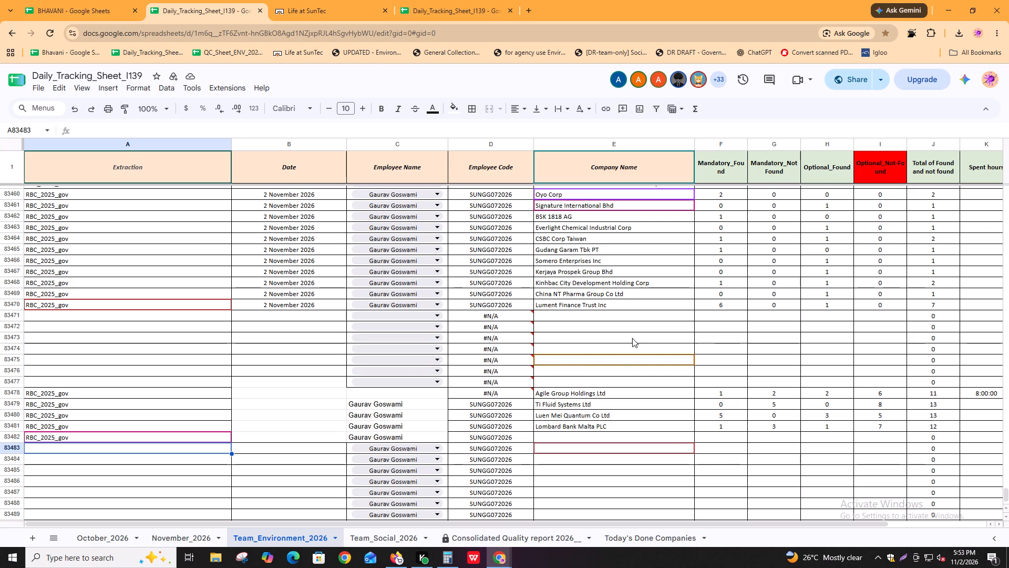
Review the Employee Name and Company Name columns of the 2 November 2026 entries above row 83483.
scroll(614, 437, "up", 9)
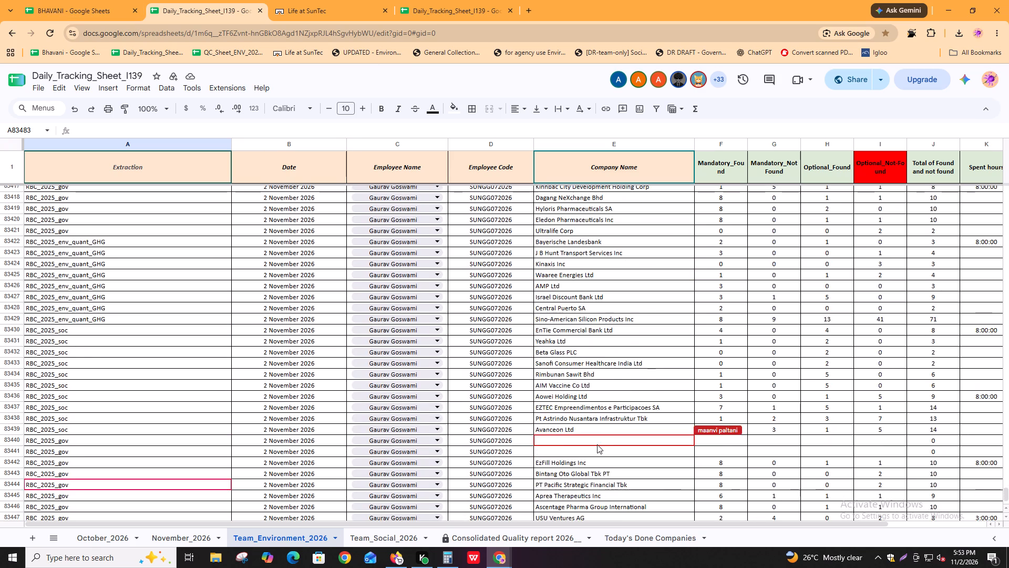
scroll(596, 444, "up", 12)
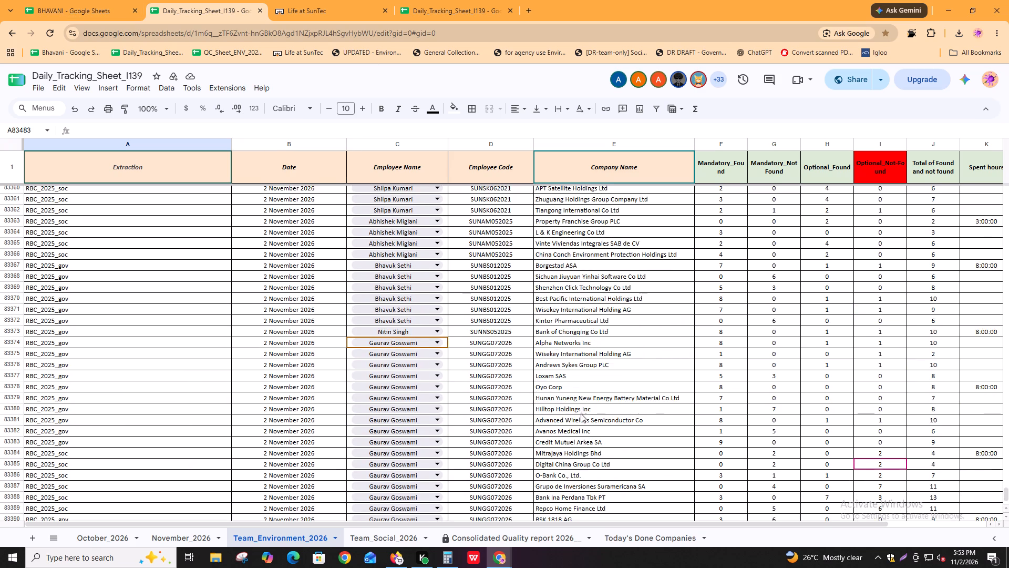
scroll(583, 410, "up", 1)
scroll(584, 414, "down", 4)
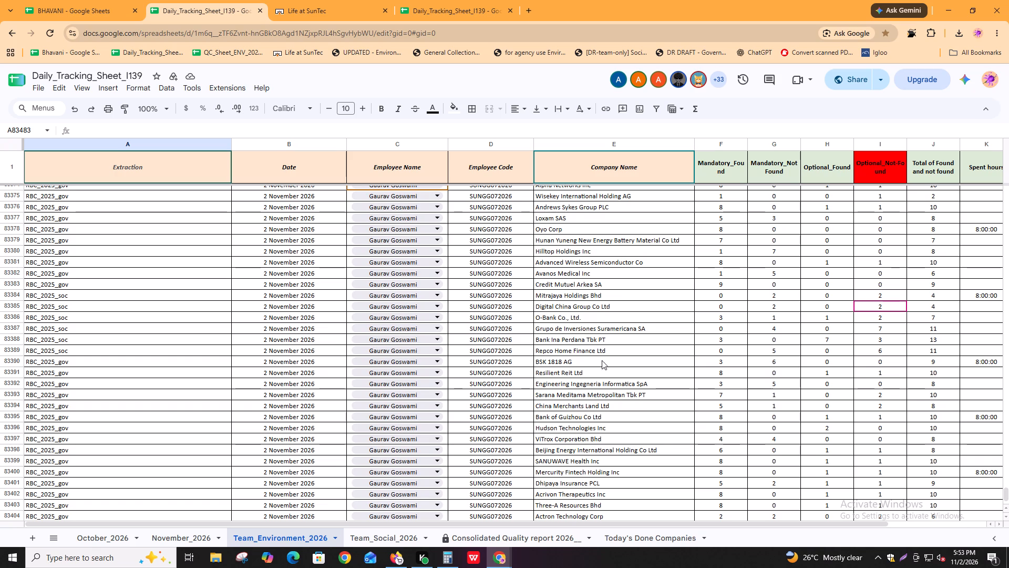
scroll(490, 259, "down", 2)
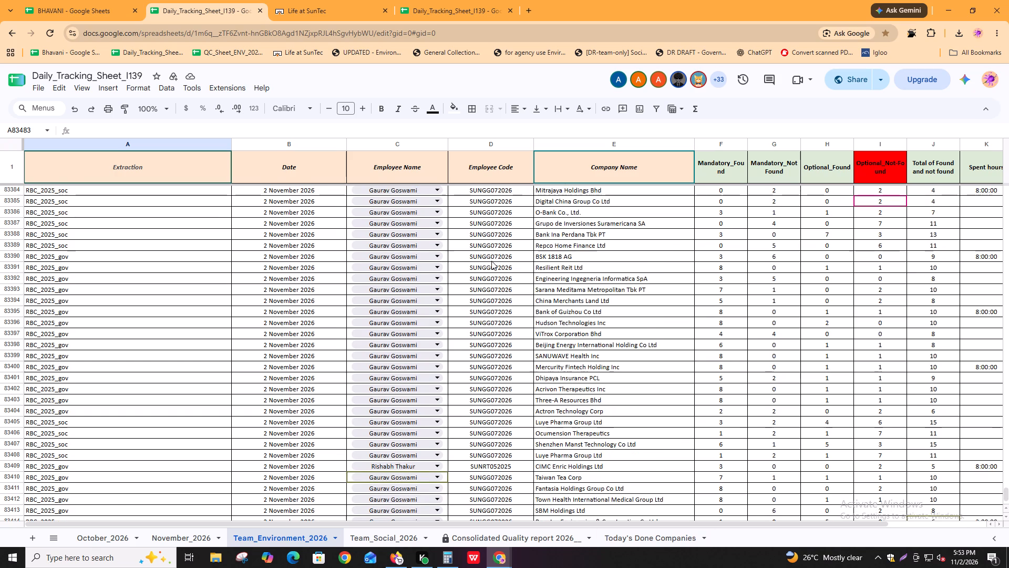
scroll(480, 269, "down", 5)
scroll(842, 449, "down", 14)
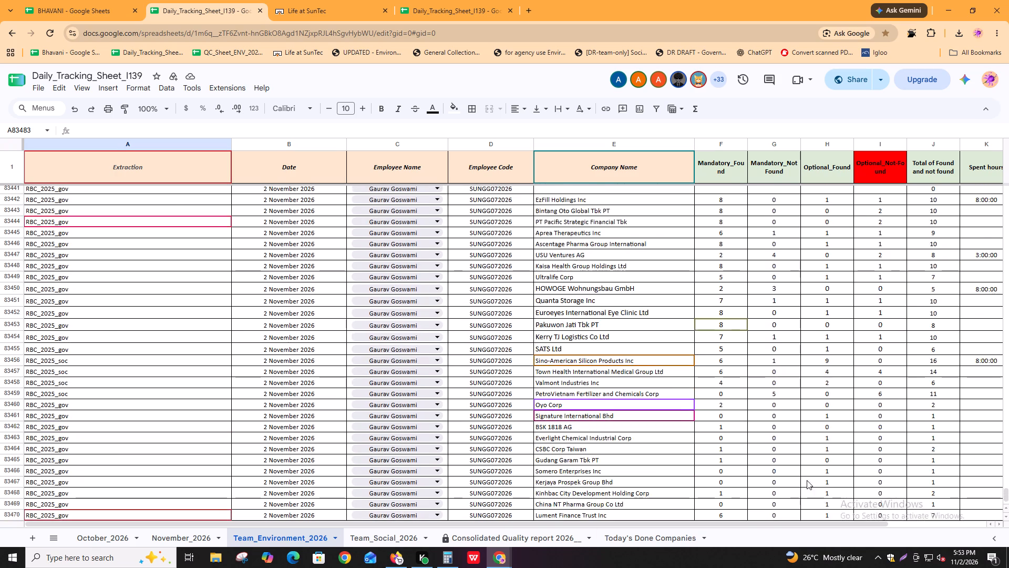
scroll(807, 480, "down", 17)
scroll(789, 464, "up", 5)
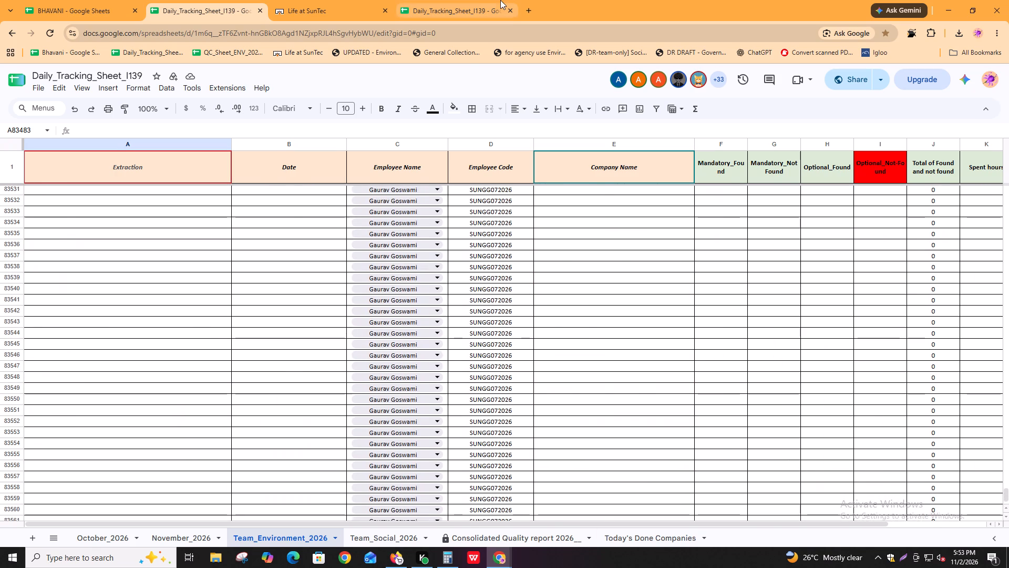
In the reloaded copy, find the last filled cell of the Extraction column and examine the rows above it.
left_click(497, 0)
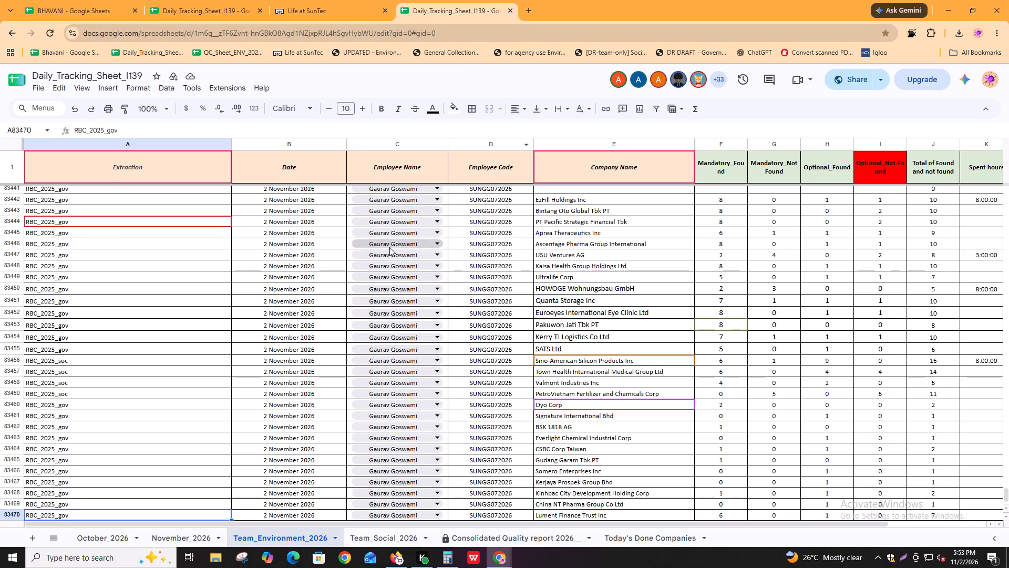
left_click(77, 413)
key("ctrl+Down")
key("ctrl+Down")
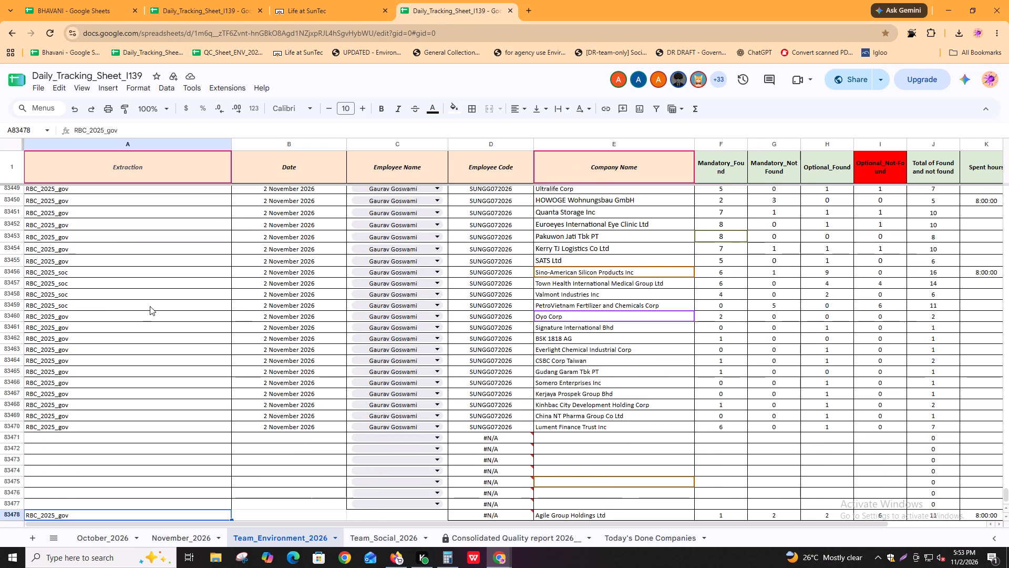
key("ctrl+Down")
key("ctrl+Down")
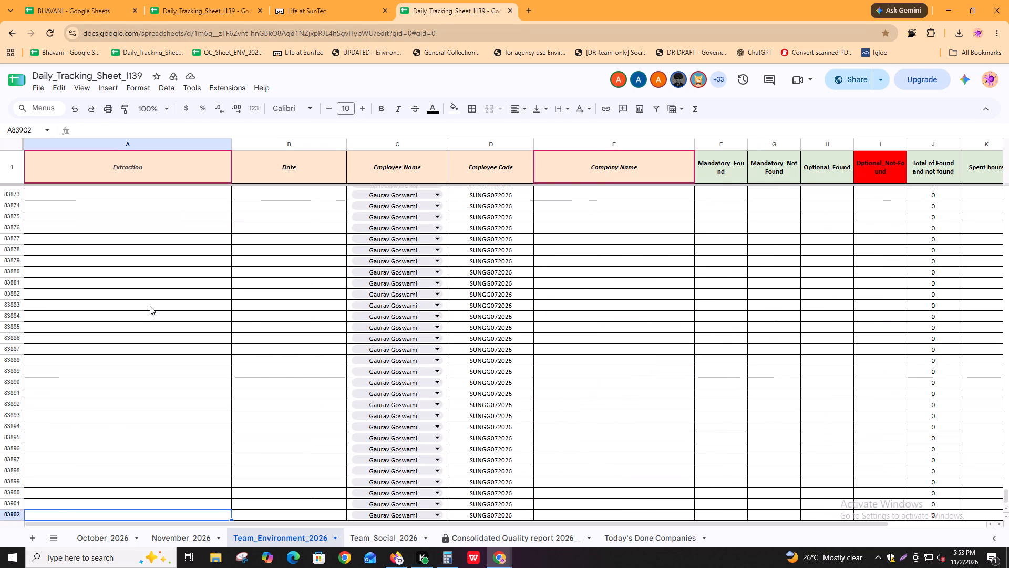
key("ctrl+Up")
scroll(303, 378, "up", 8)
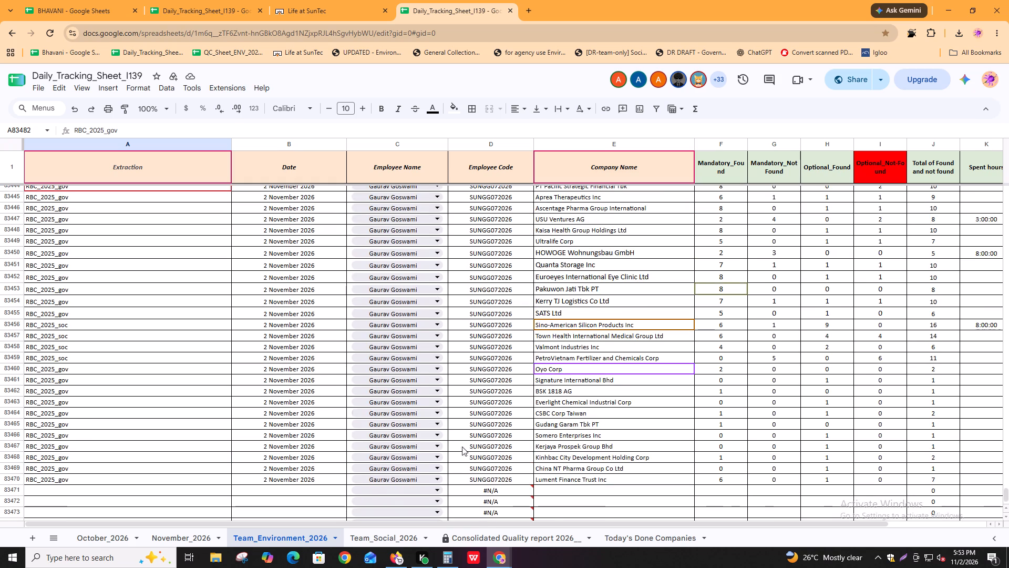
scroll(471, 444, "down", 1)
Switch to Life at SunTec, add the filled-in Governance-091 timesheet entry for 02/11/2026, final-save it and close the page.
left_click(311, 0)
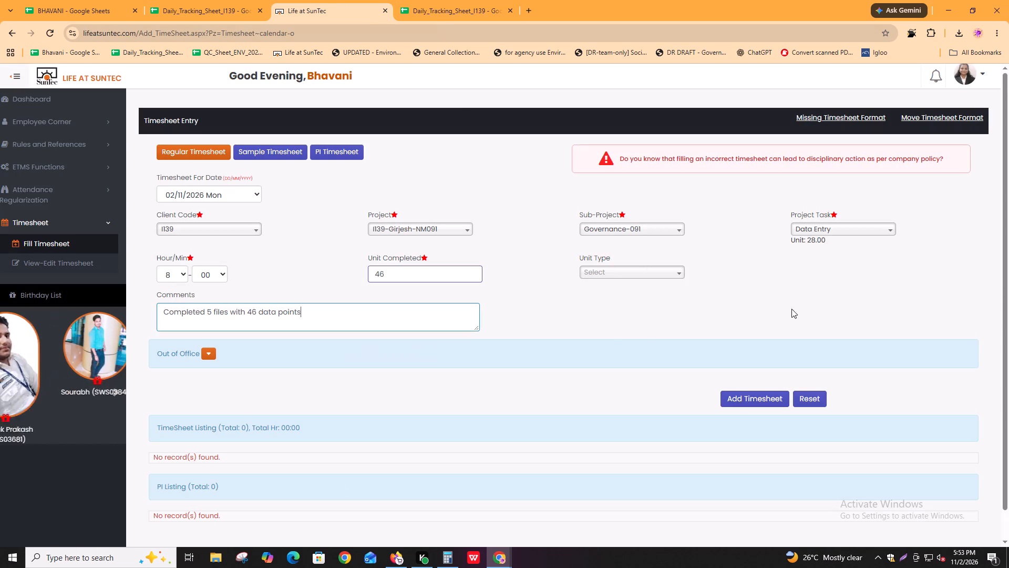
left_click(756, 401)
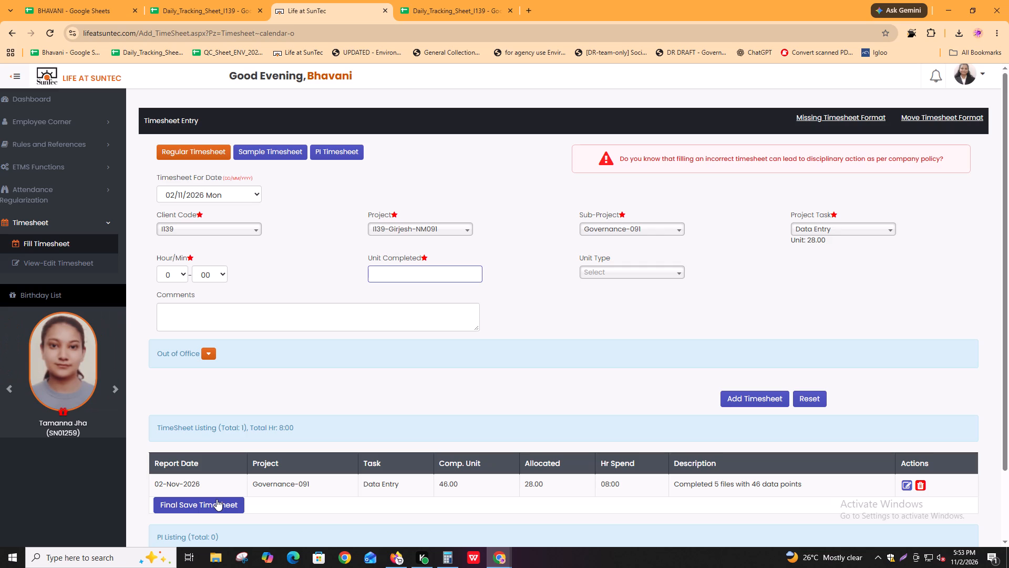
left_click(217, 499)
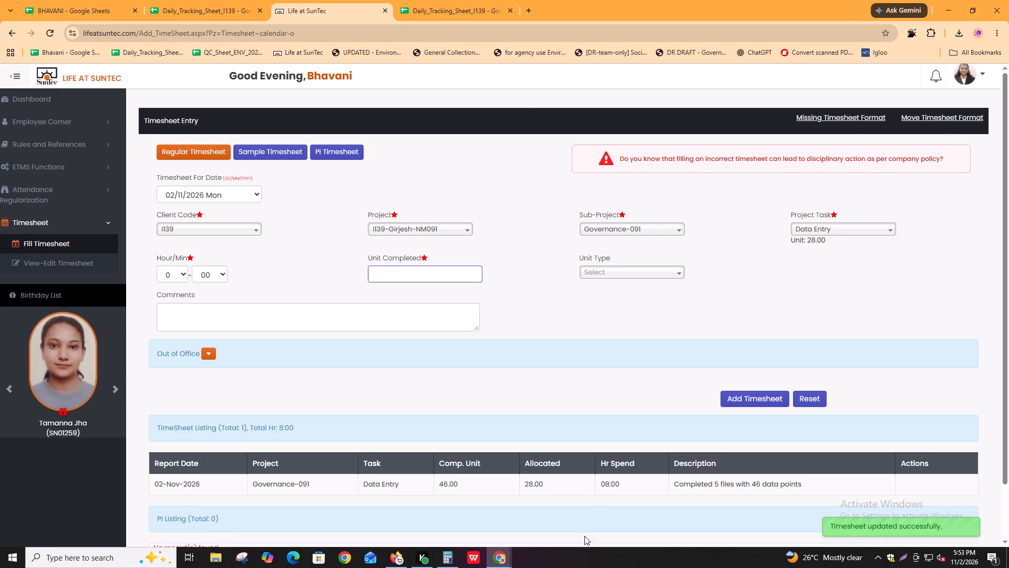
left_click(384, 12)
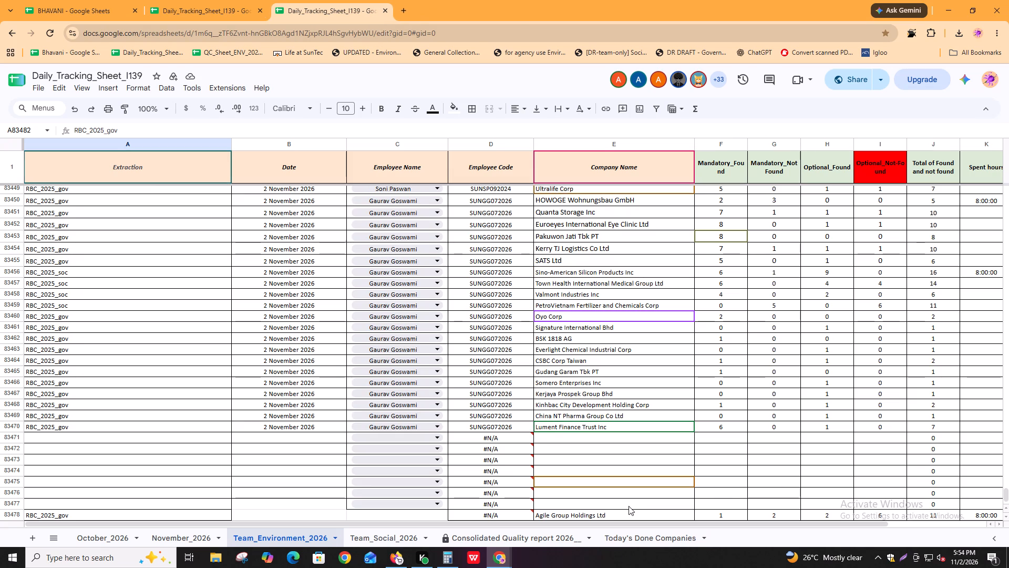
Review the Employee Name and Company Name columns of the 2 November 2026 entries up to row 83397 in Team_Environment_2026.
scroll(614, 473, "down", 2)
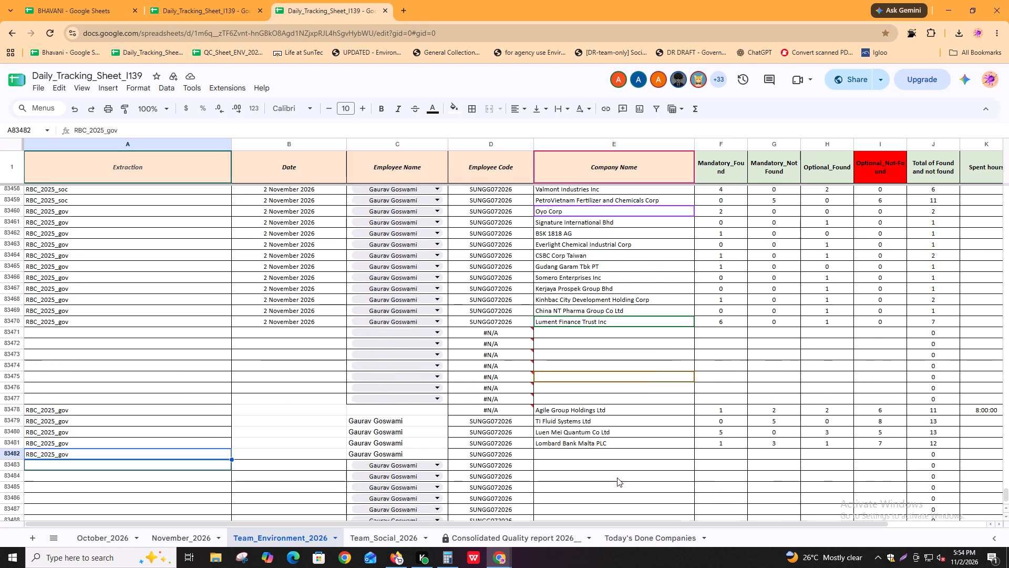
scroll(740, 313, "up", 1)
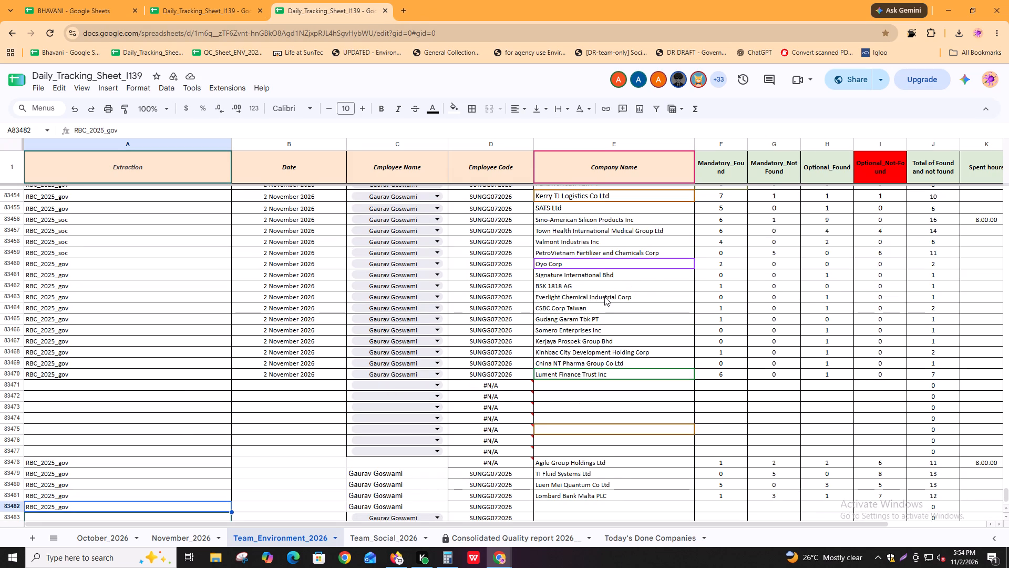
scroll(589, 349, "up", 1)
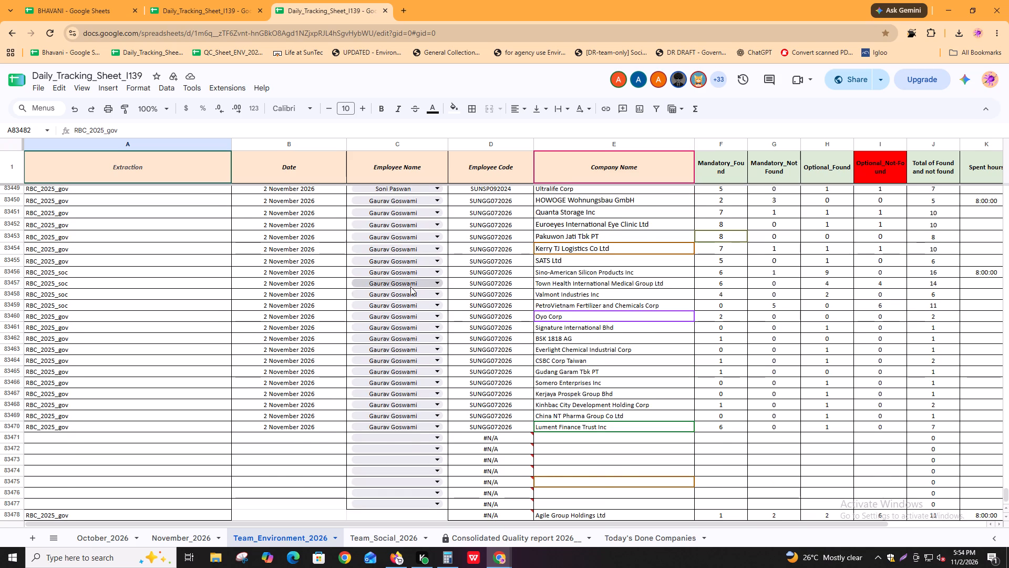
scroll(408, 283, "up", 3)
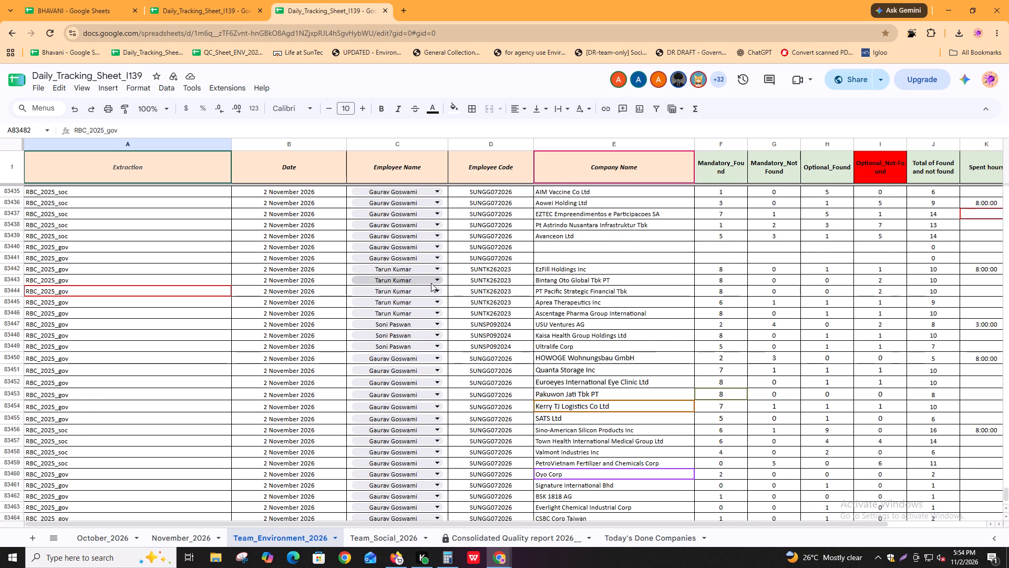
scroll(569, 271, "up", 2)
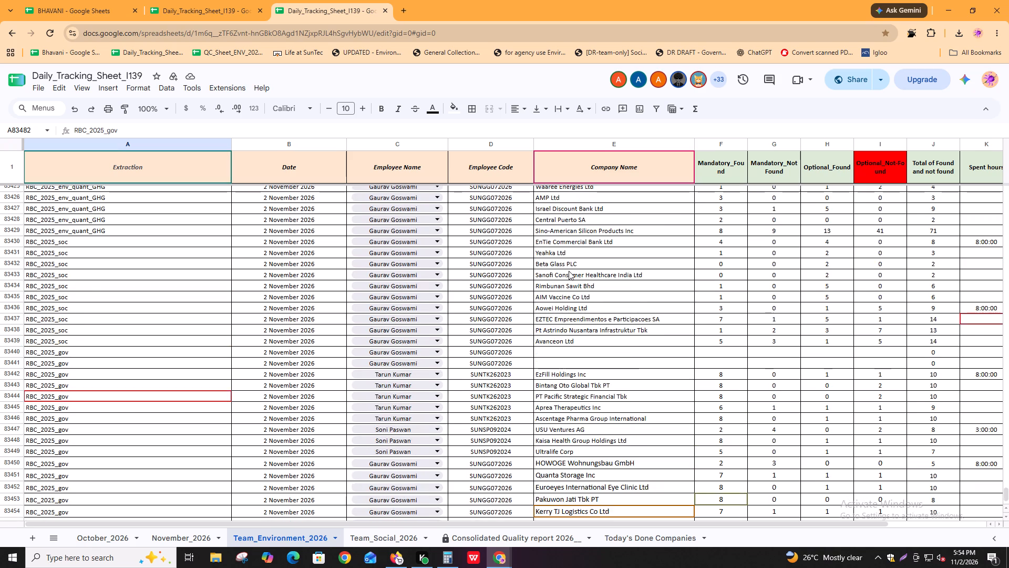
scroll(569, 271, "up", 7)
scroll(569, 266, "down", 1)
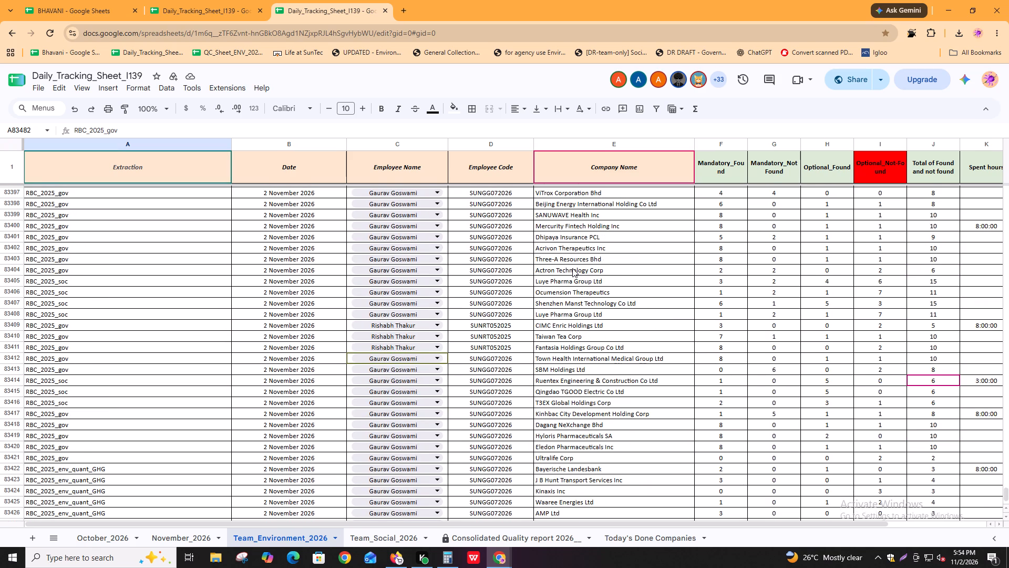
Compare the Employee Name column with the Spent hours and OT Person columns from row 83397 down to row 83482.
scroll(685, 463, "down", 4, "shift")
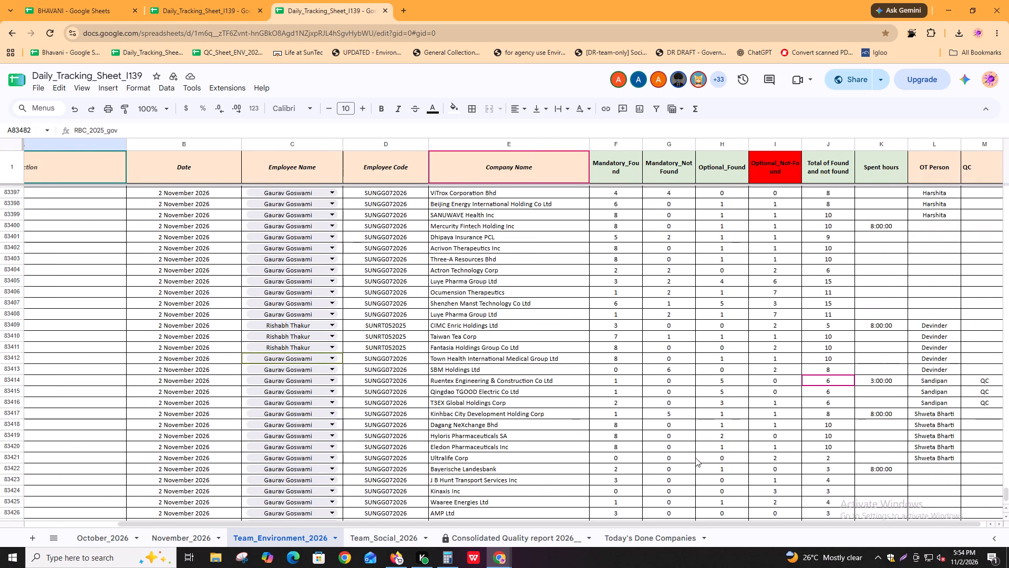
scroll(720, 505, "down", 1)
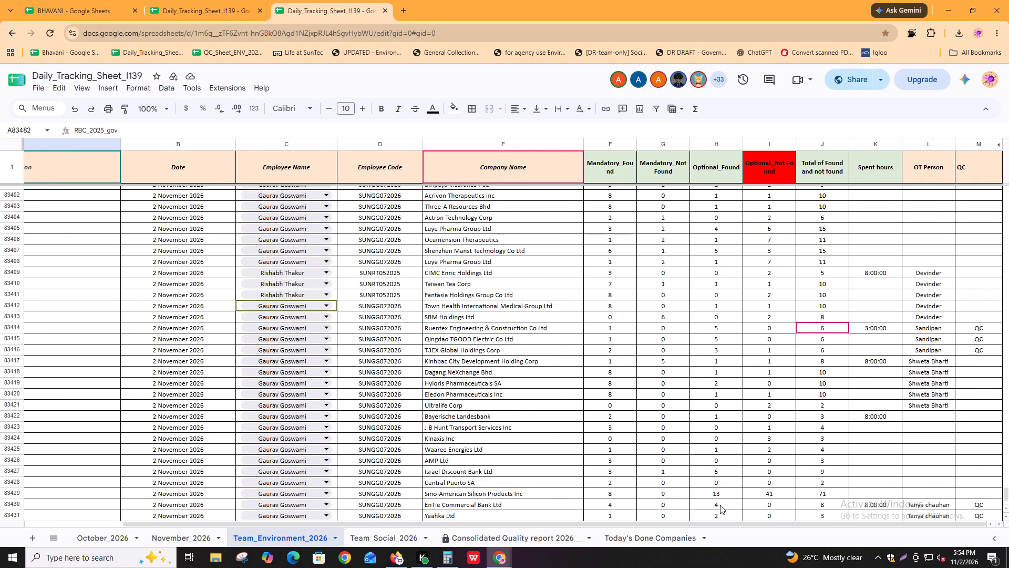
scroll(661, 449, "down", 1)
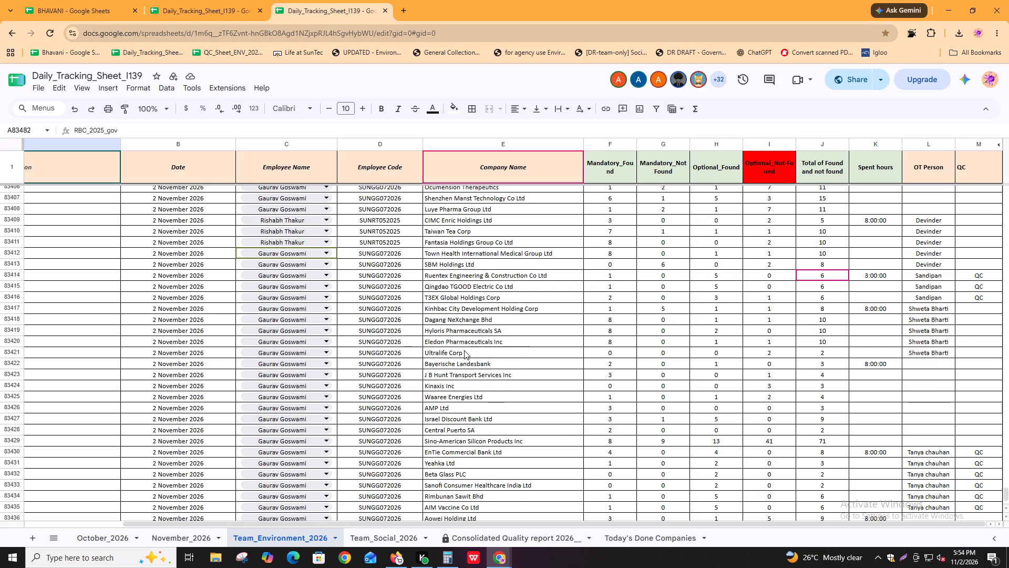
scroll(464, 350, "up", 2)
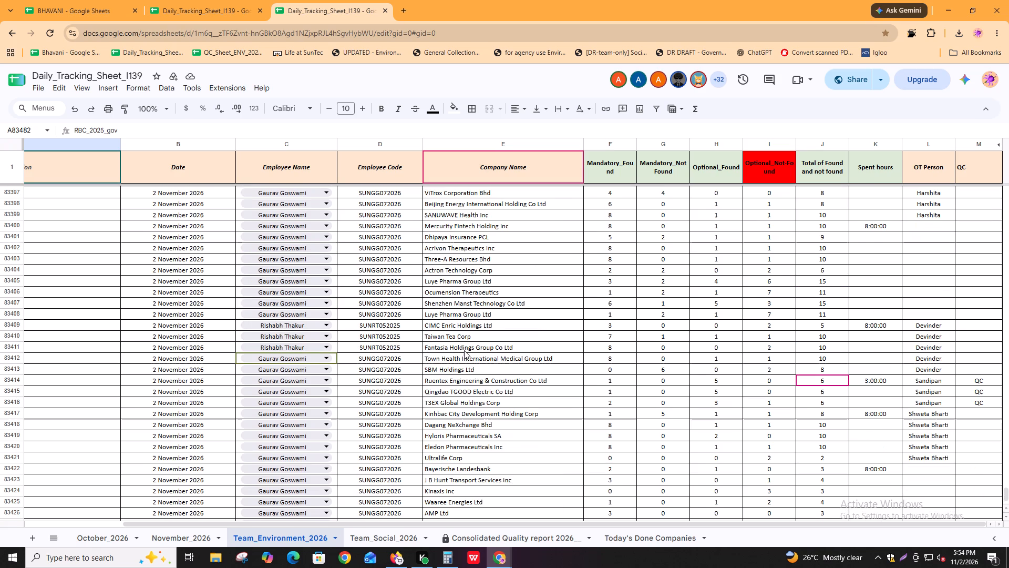
scroll(749, 421, "down", 2)
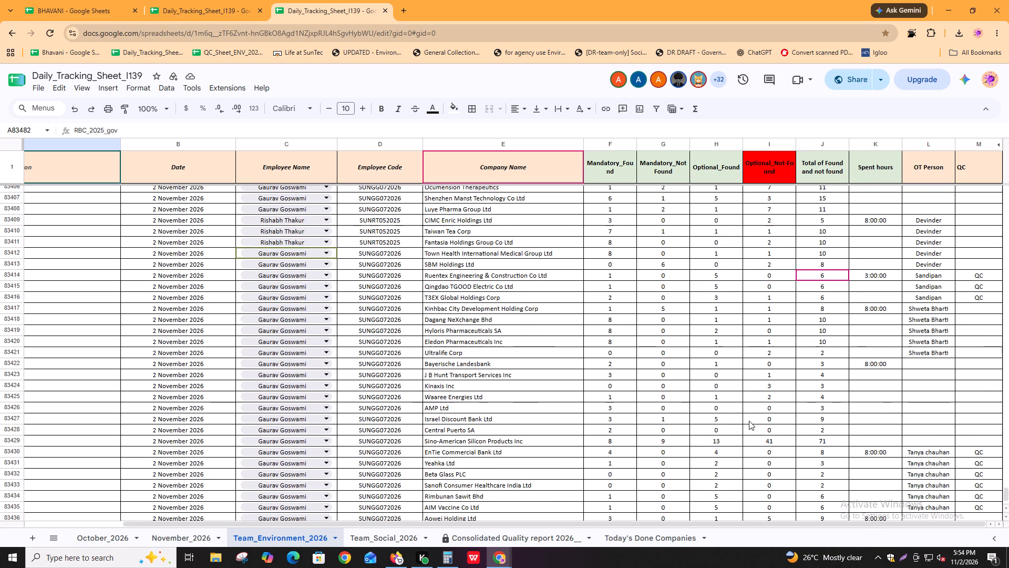
scroll(730, 428, "down", 15)
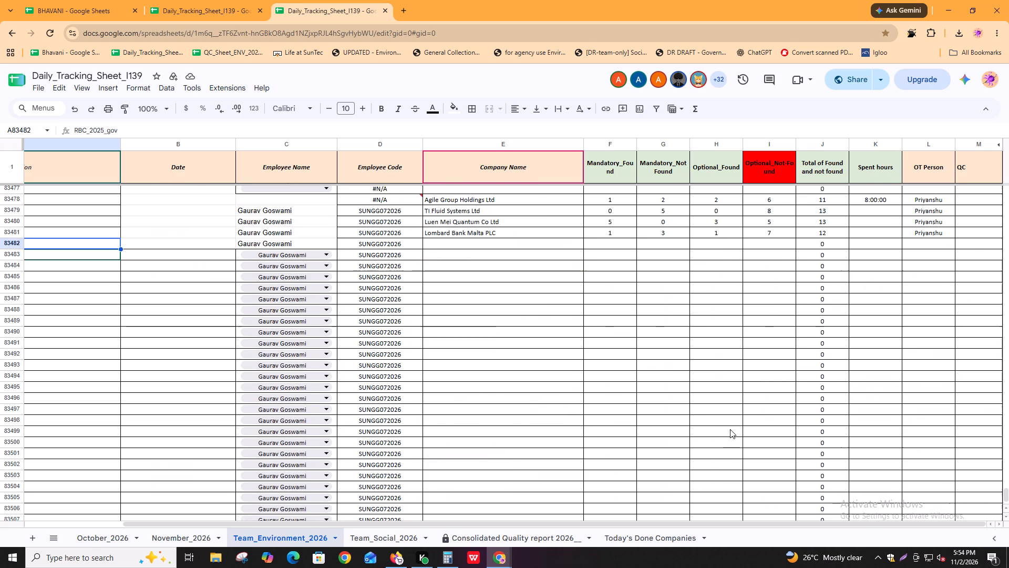
Show the edit history of Employee Name cell C83484 and close it.
scroll(730, 429, "down", 1)
scroll(390, 314, "up", 3)
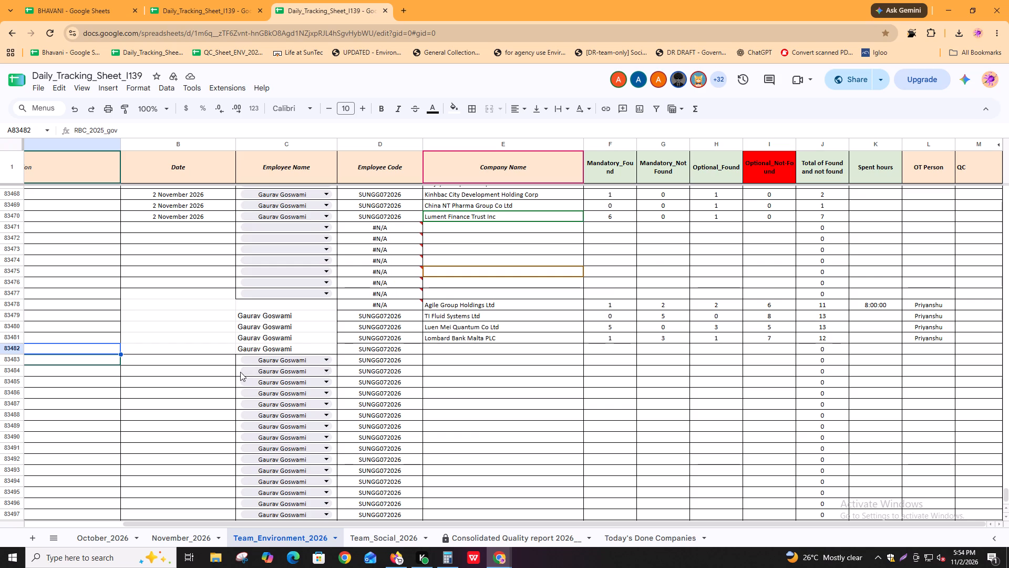
right_click(239, 372)
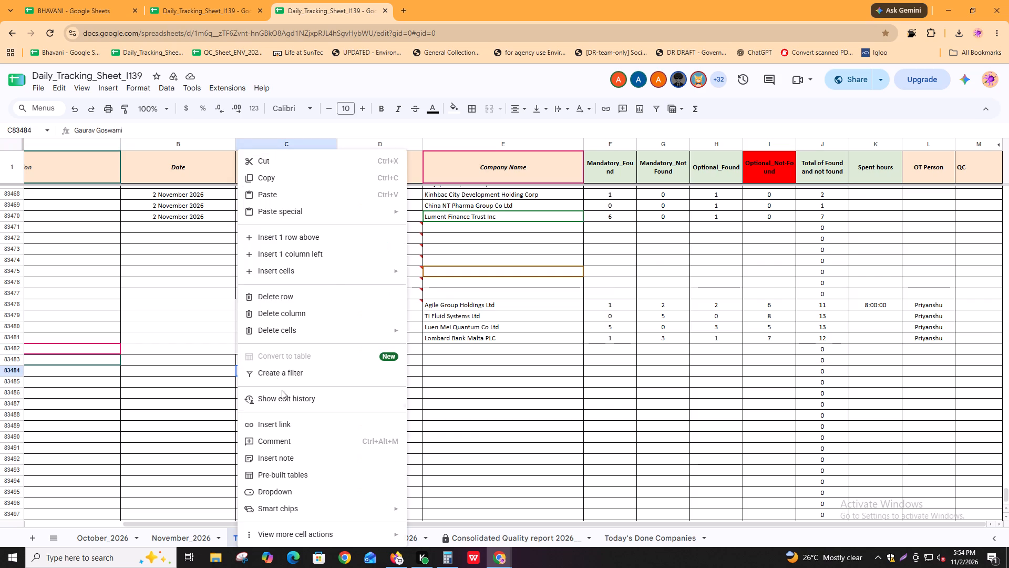
left_click(282, 391)
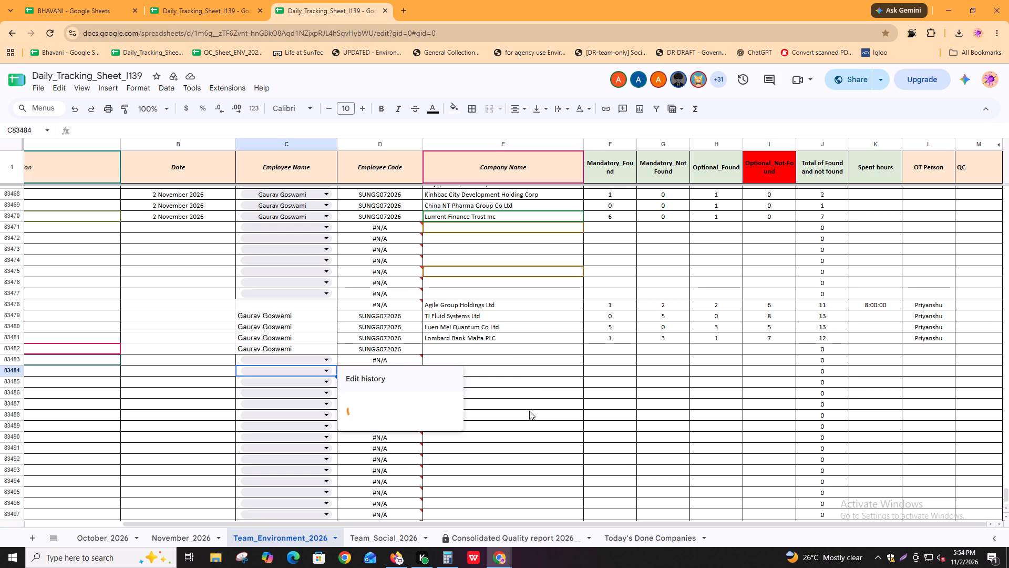
left_click(528, 373)
left_click(529, 440)
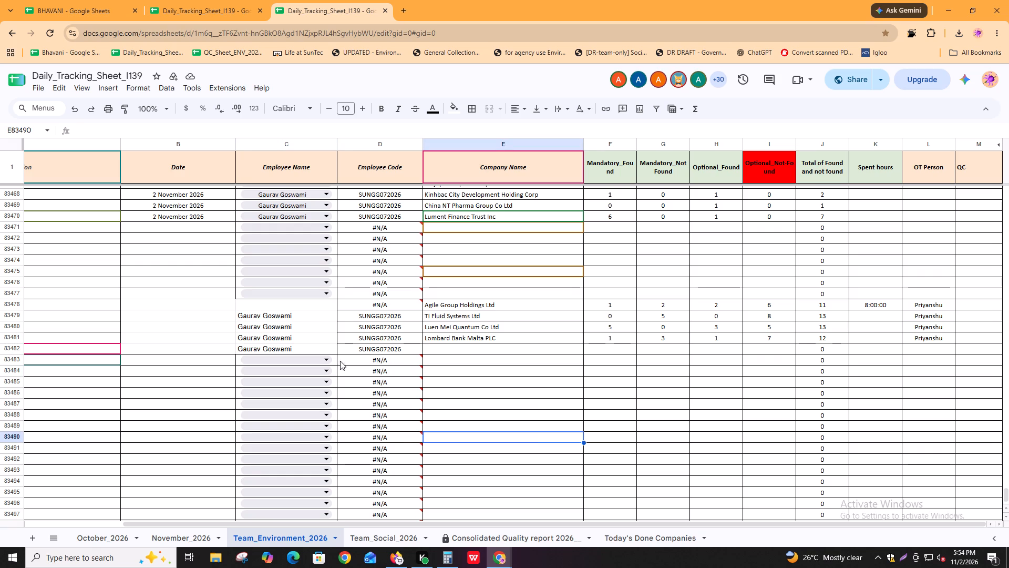
Examine the Company Name cells between rows 83475 and 83483 and the employee names of the entries above them.
scroll(436, 341, "up", 7)
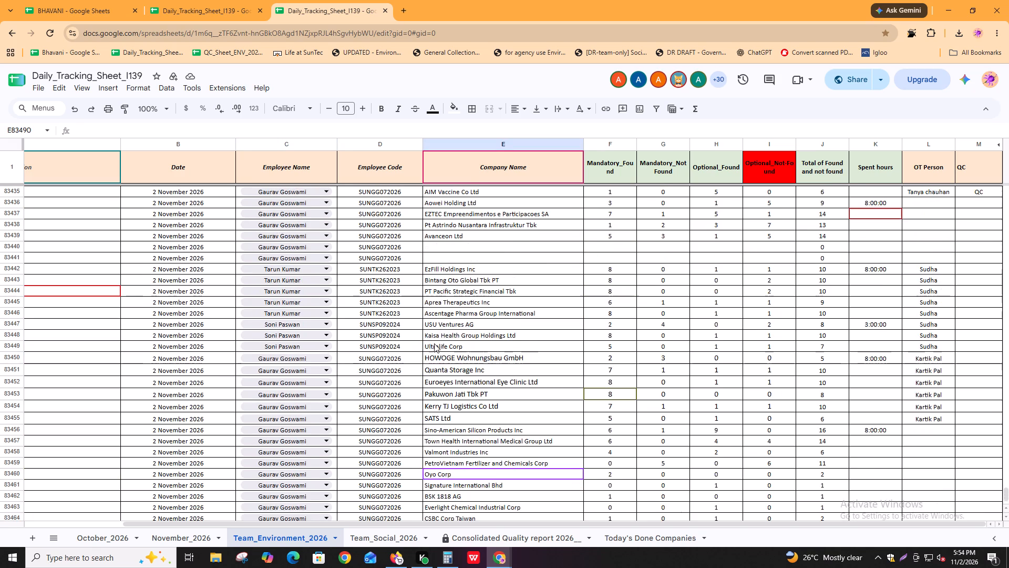
scroll(434, 343, "down", 8)
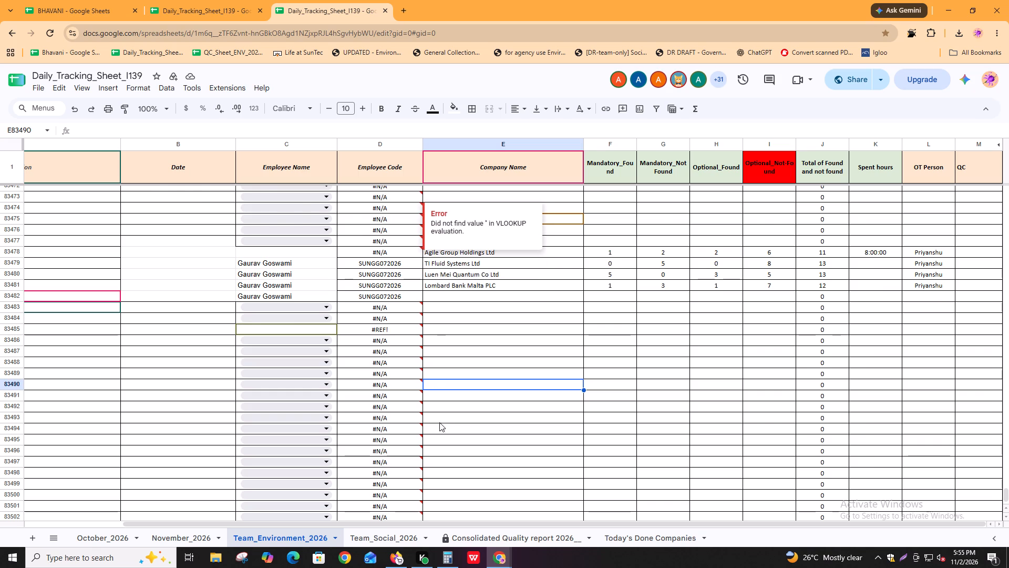
scroll(446, 412, "up", 5)
scroll(440, 380, "down", 3)
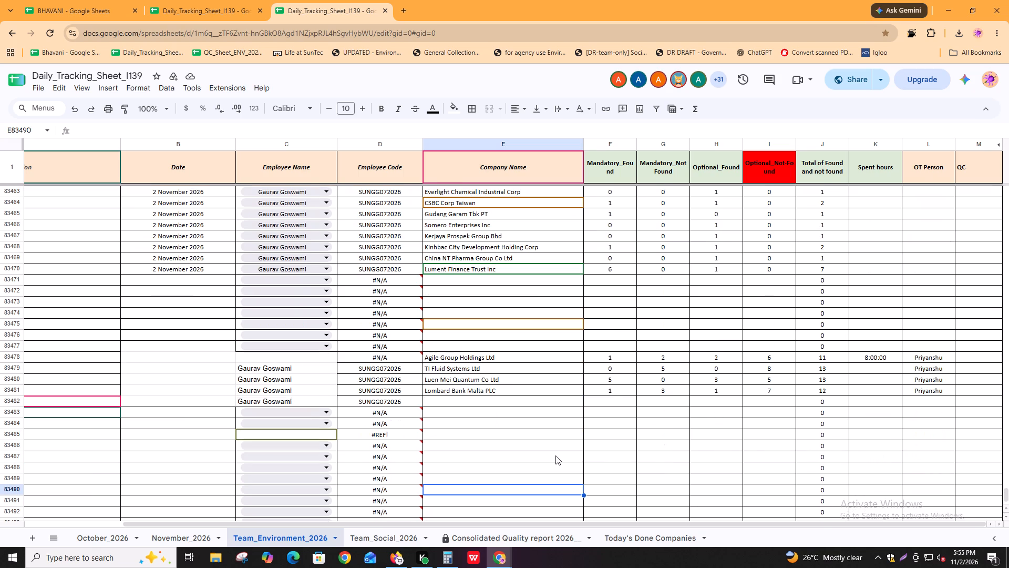
left_click(513, 327)
left_click(512, 341)
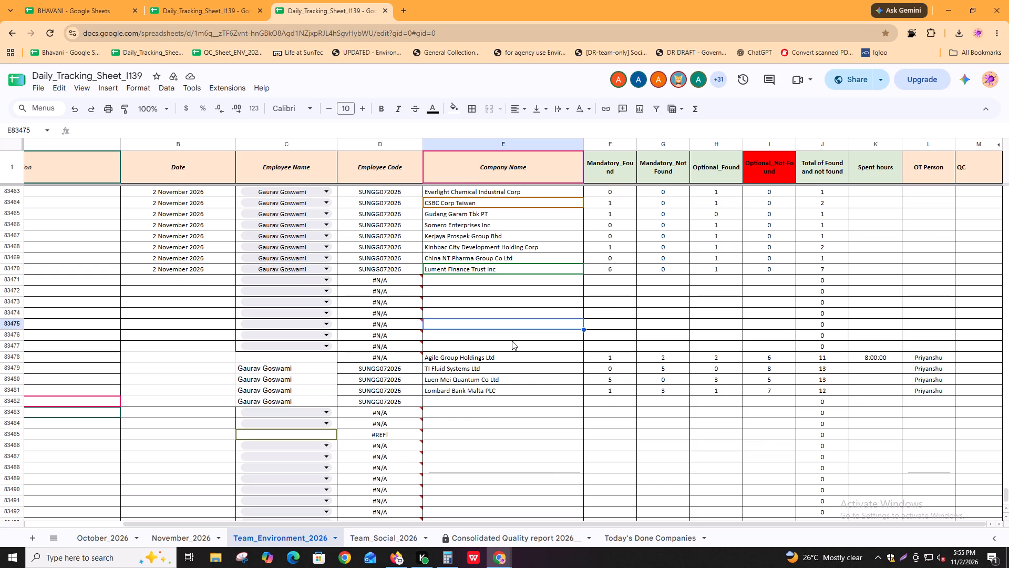
left_click(504, 372)
left_click(502, 411)
left_click(484, 367)
left_click(487, 395)
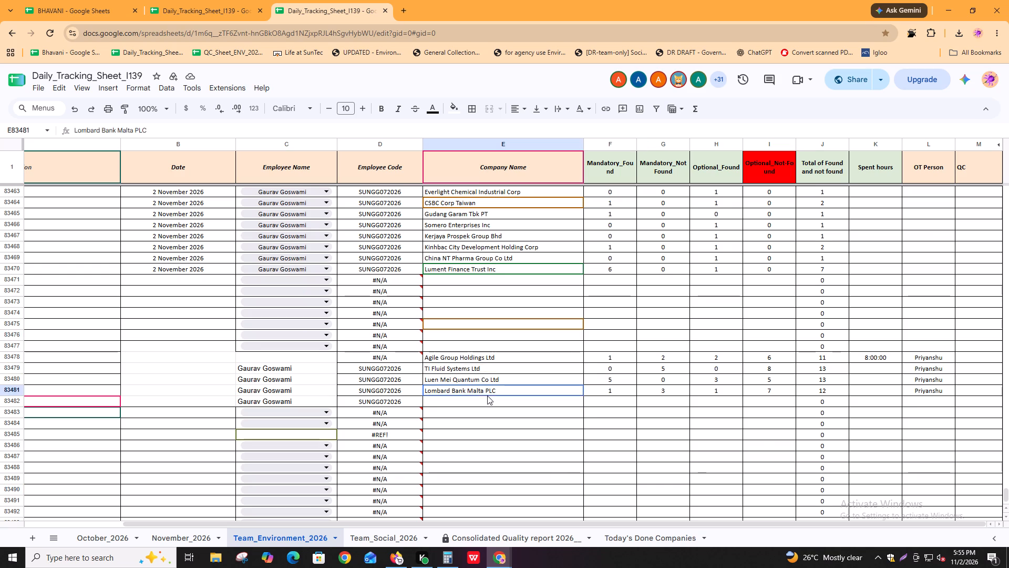
left_click(480, 350)
Check the Employee Name column around the latest entries and show the edit history of cell C83485.
scroll(482, 354, "up", 6)
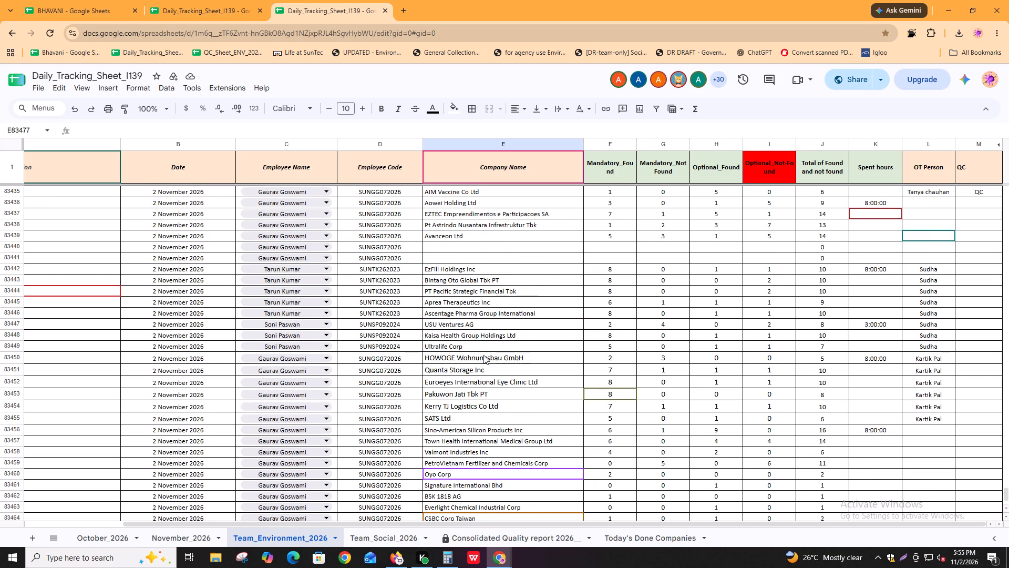
scroll(485, 354, "down", 2)
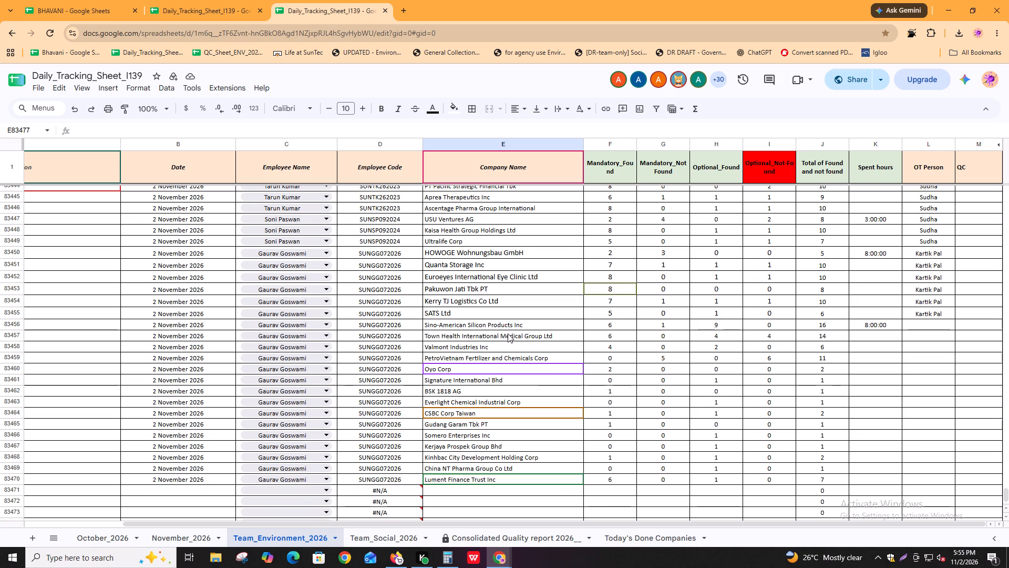
scroll(596, 373, "down", 3)
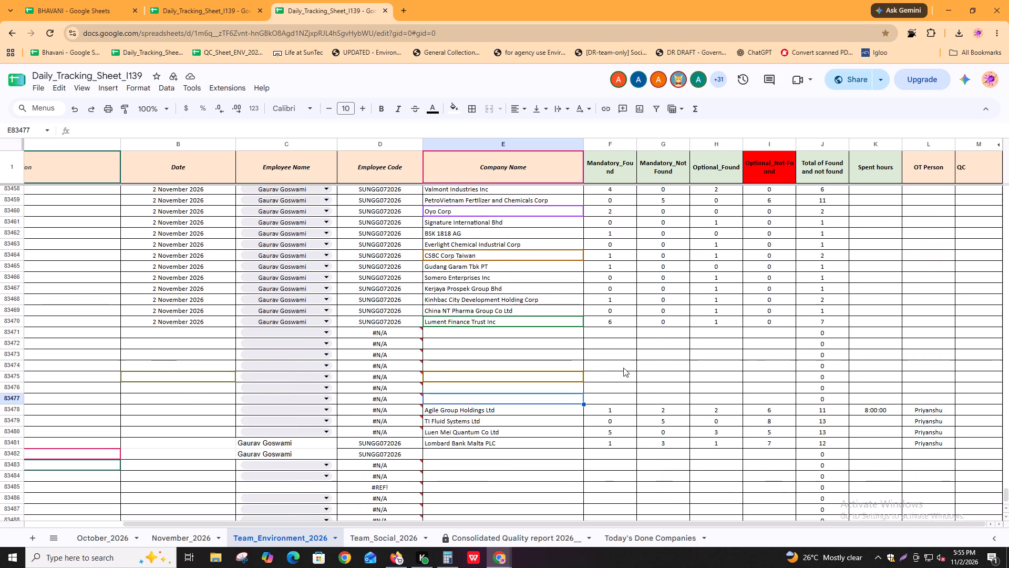
scroll(571, 368, "down", 4)
scroll(570, 360, "up", 1)
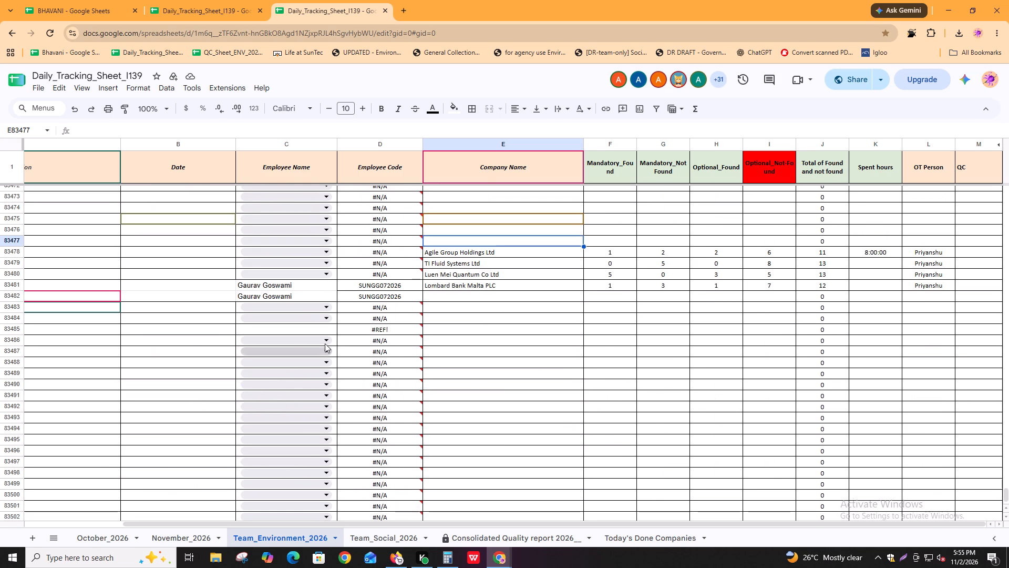
left_click(318, 329)
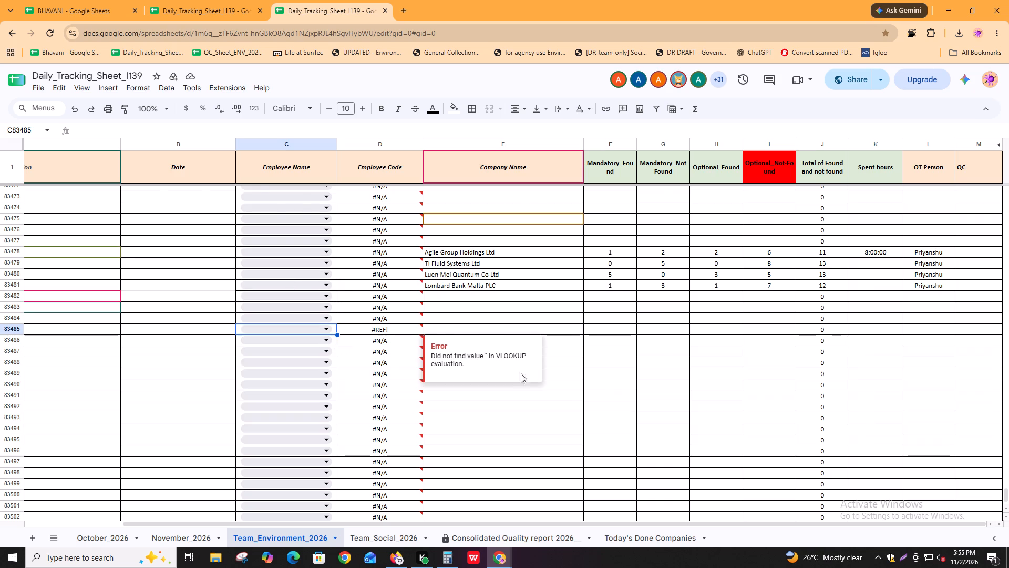
scroll(588, 376, "up", 4)
scroll(429, 476, "down", 4)
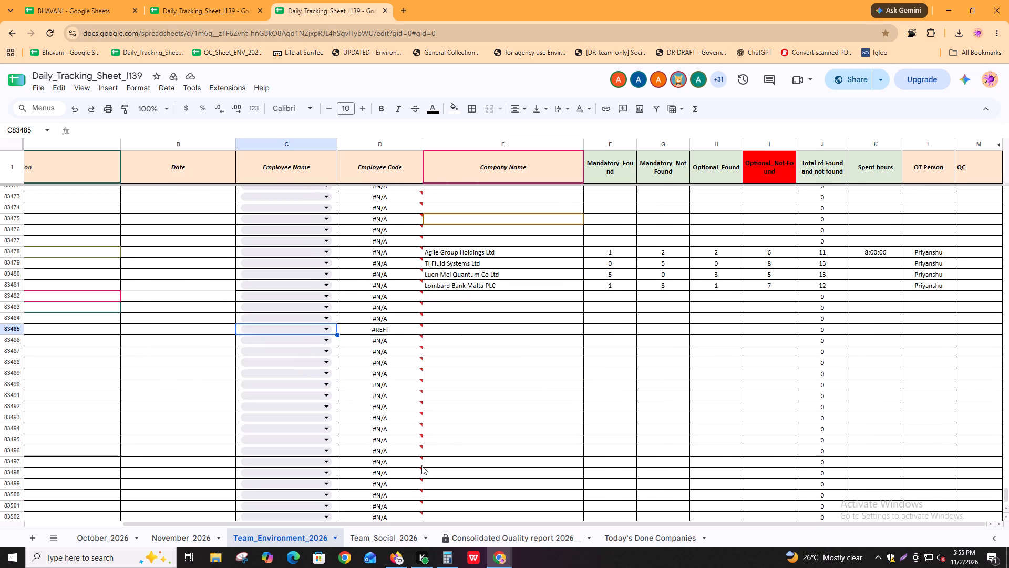
right_click(332, 326)
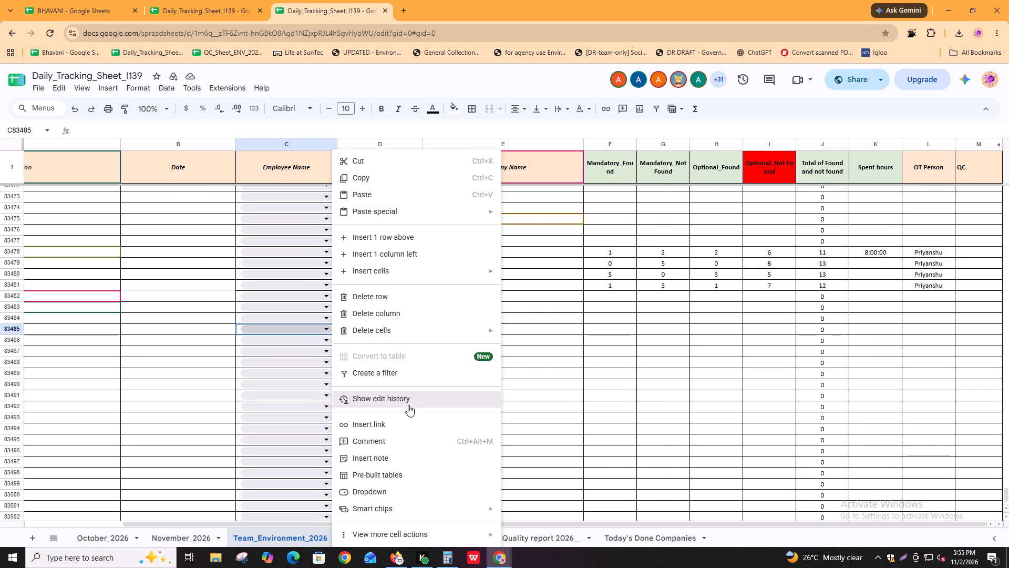
left_click(407, 400)
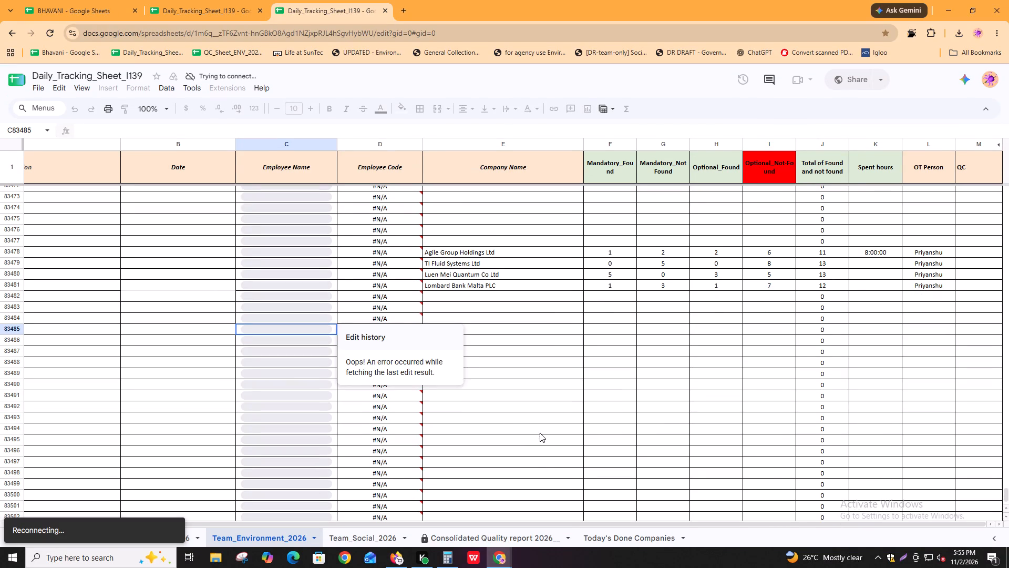
left_click(501, 388)
Recheck the Employee Name and Employee Code columns of the 2 November 2026 entries and the rows down to 83490.
scroll(502, 388, "up", 8)
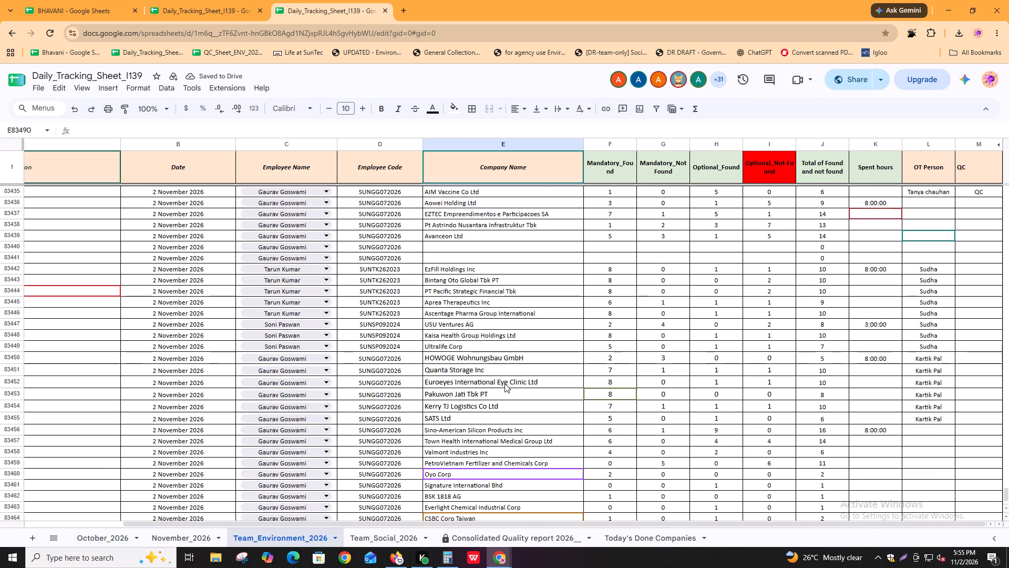
scroll(505, 383, "down", 5)
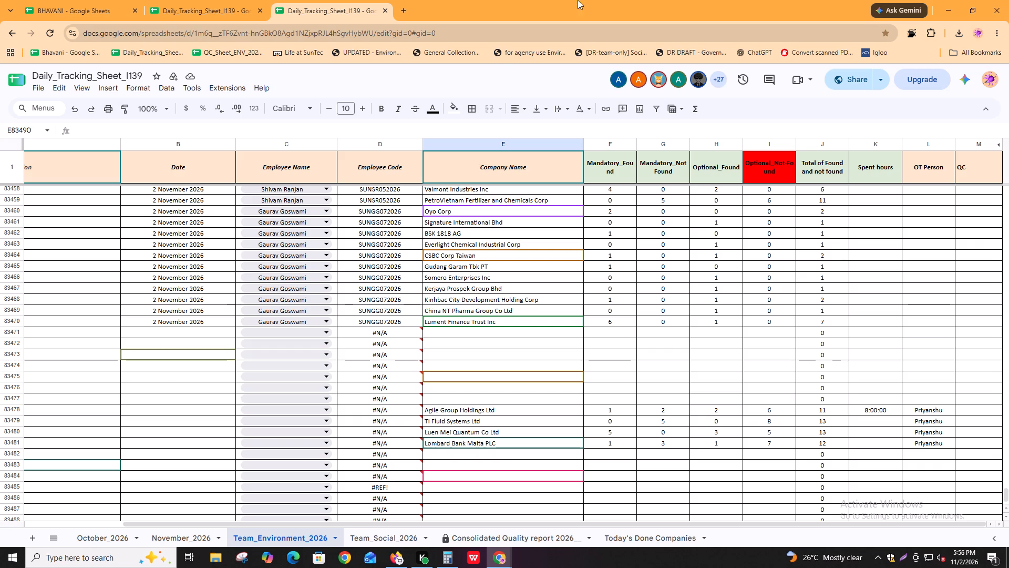
scroll(545, 372, "down", 2)
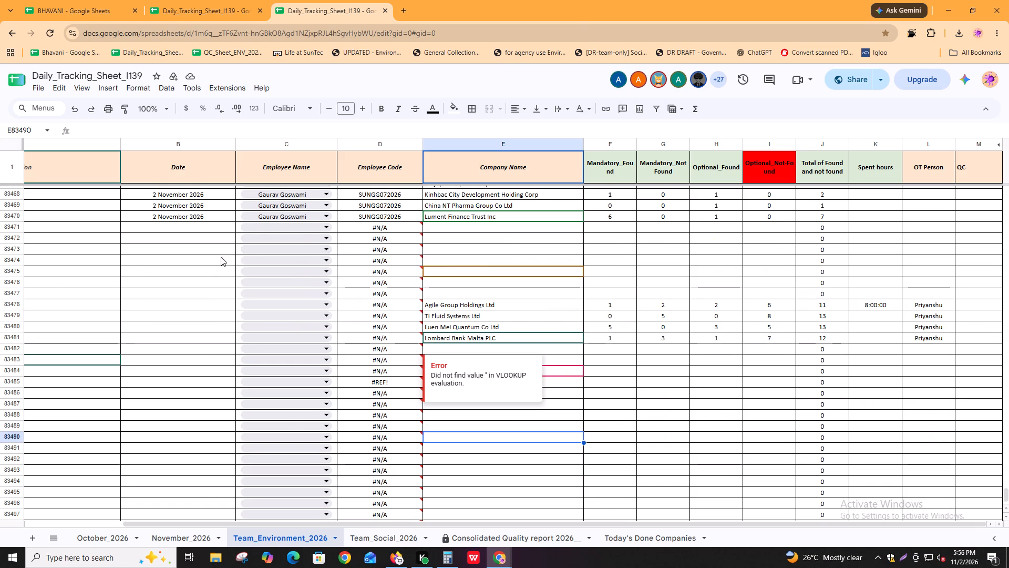
scroll(565, 318, "up", 1)
scroll(566, 322, "down", 1)
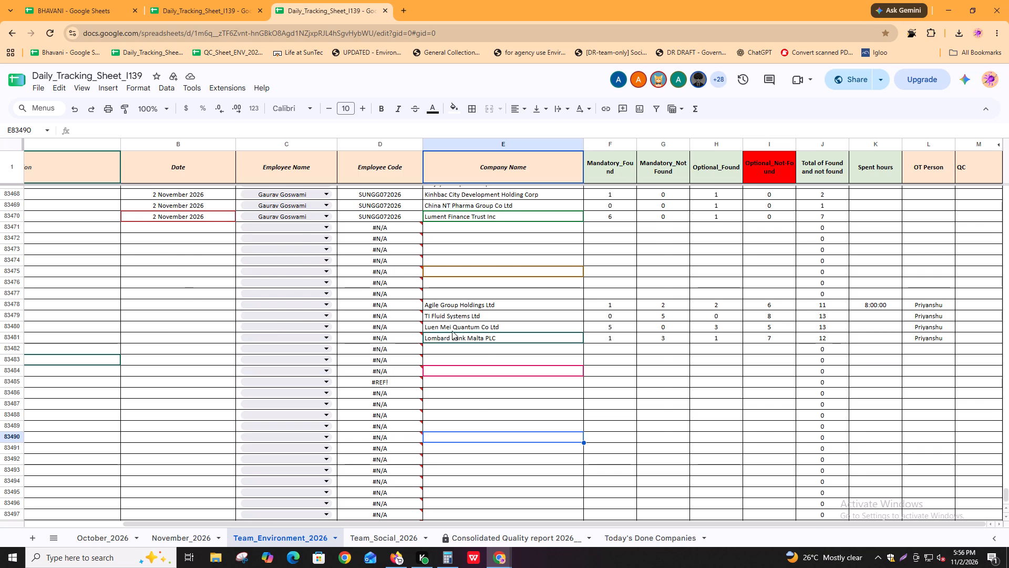
scroll(452, 331, "up", 3)
scroll(683, 420, "down", 1)
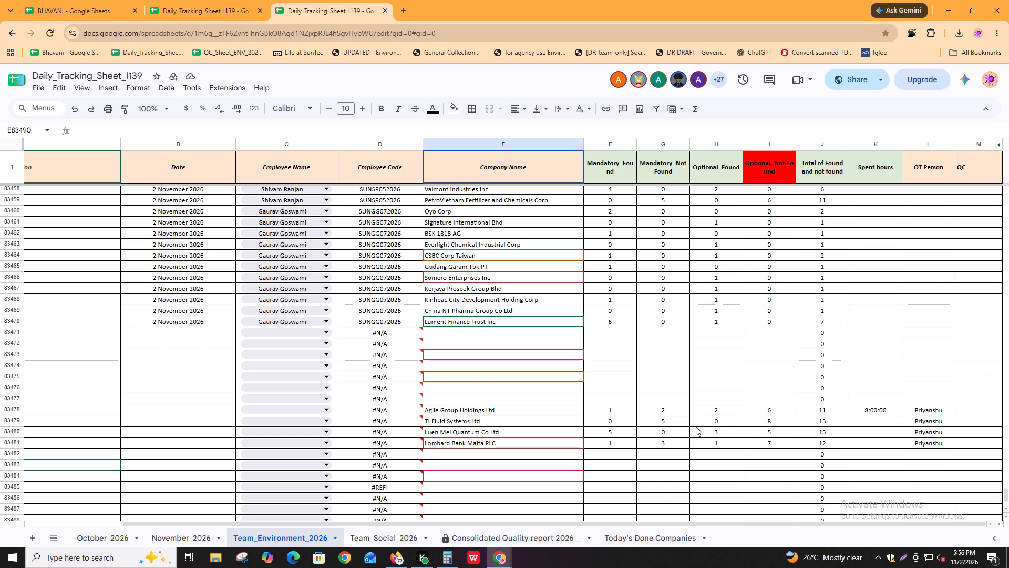
scroll(696, 427, "up", 1)
scroll(398, 430, "down", 1)
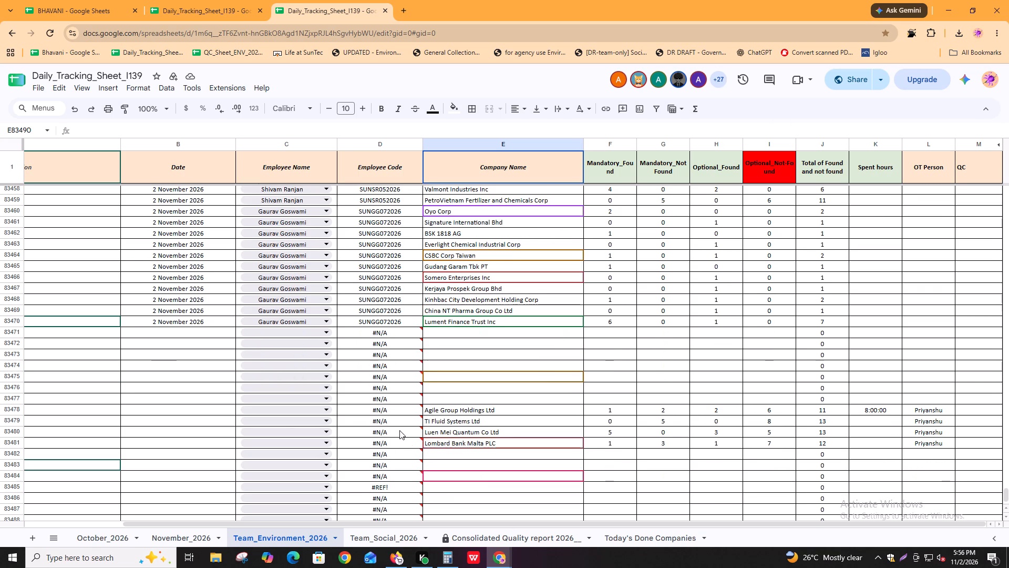
Recheck the employee names and company rows of the 2 November 2026 entries and the blank rows around 83475 to 83477.
scroll(479, 482, "down", 2)
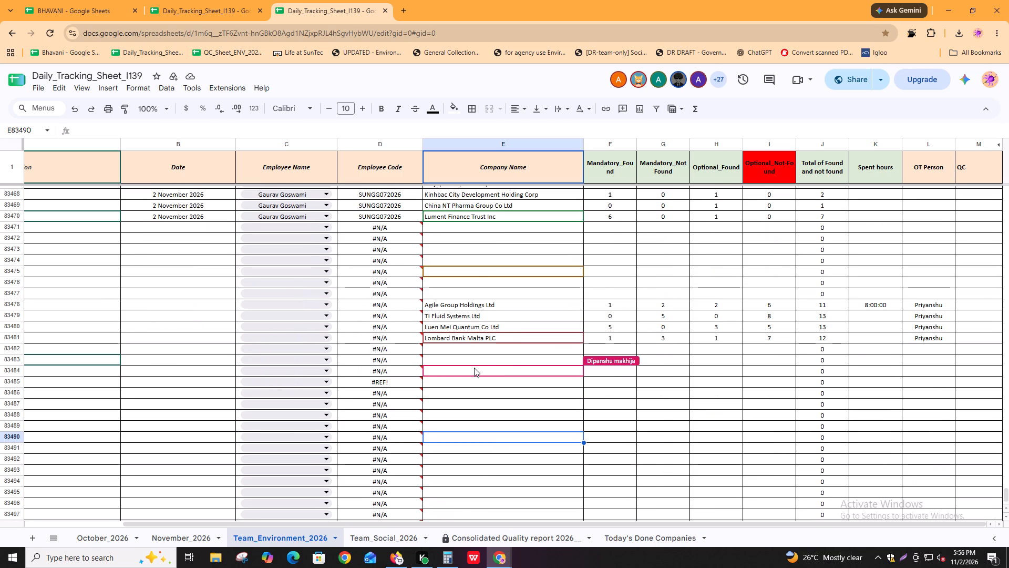
left_click(613, 275)
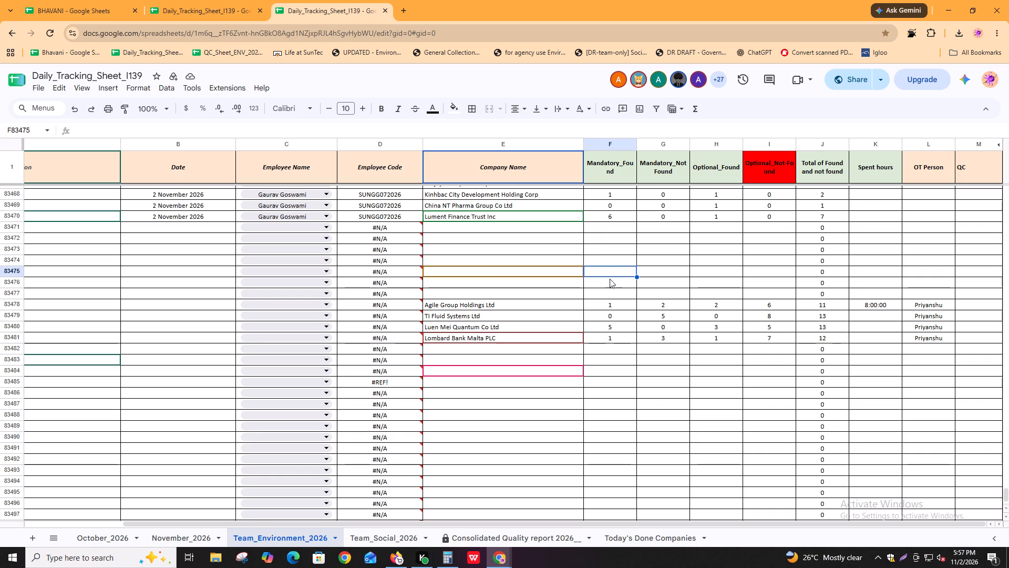
left_click(603, 289)
left_click(610, 272)
left_click(607, 290)
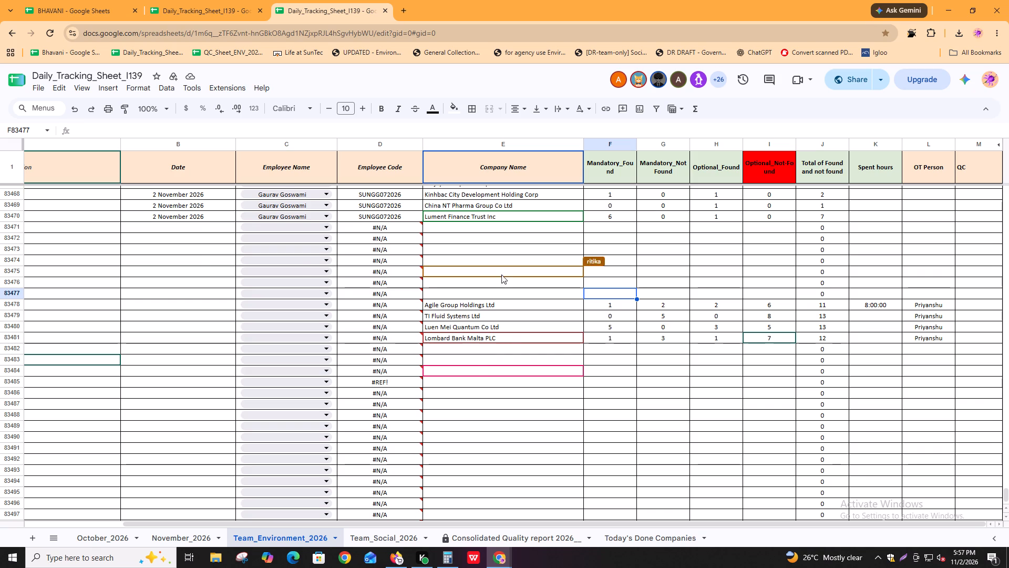
scroll(378, 308, "up", 6)
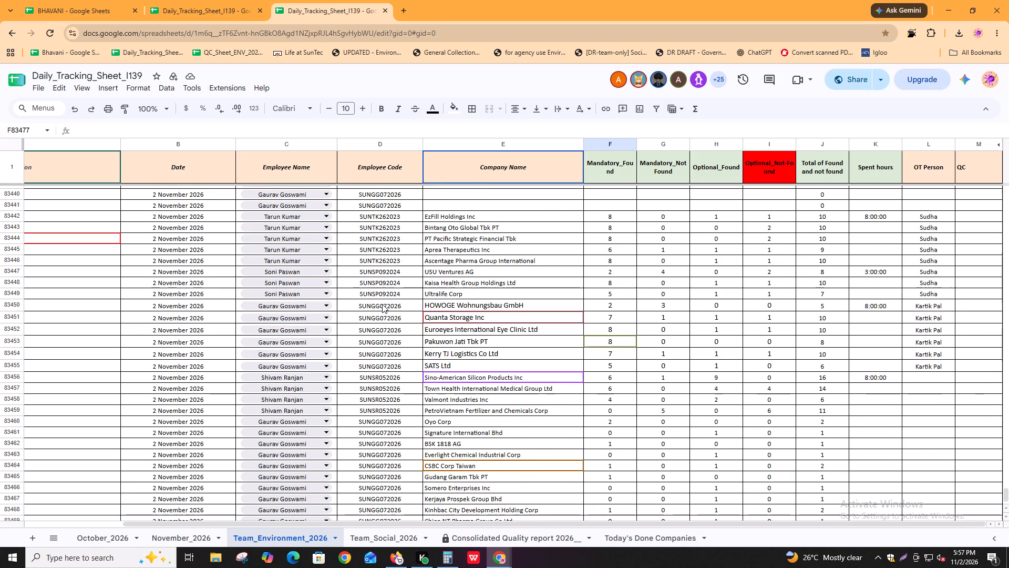
scroll(382, 304, "down", 1)
scroll(291, 286, "up", 3)
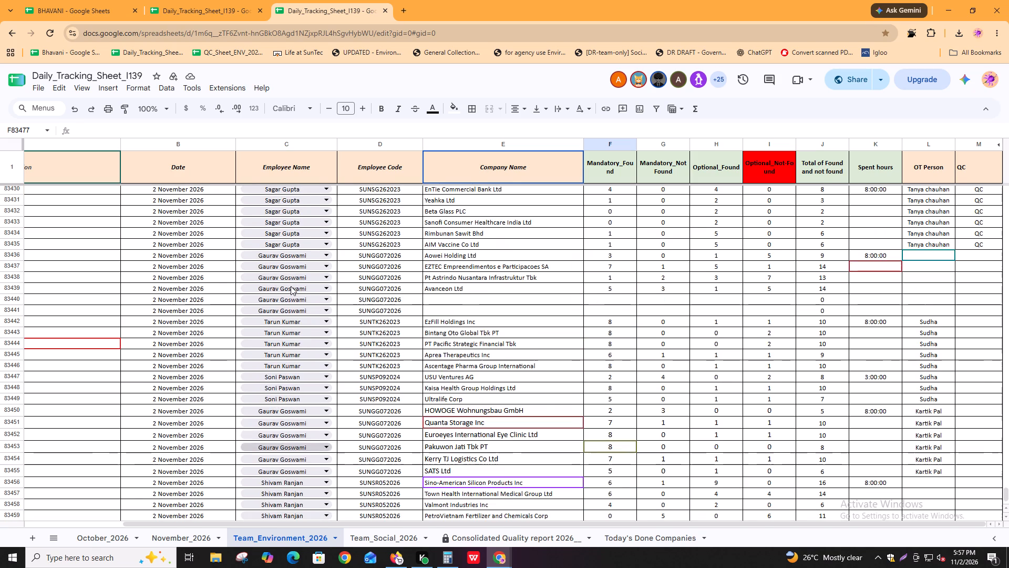
scroll(292, 288, "up", 2)
scroll(292, 288, "down", 5)
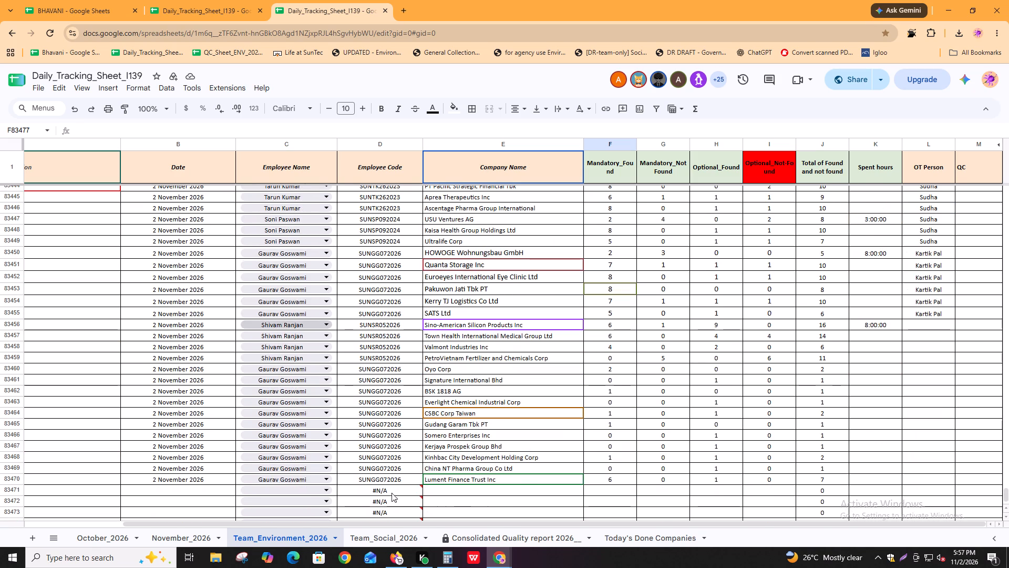
scroll(411, 450, "down", 2)
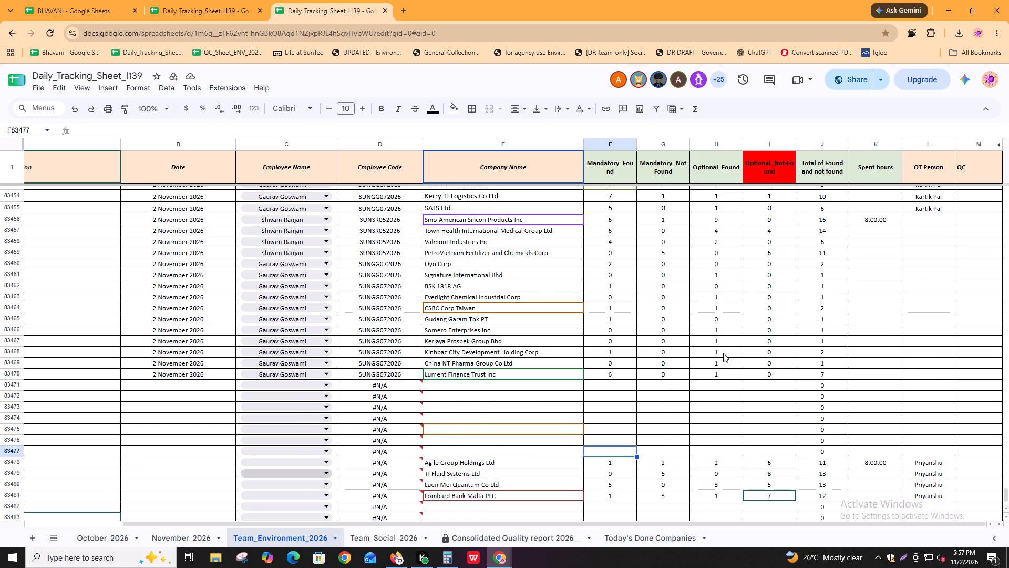
scroll(723, 353, "down", 2)
Leave the tracking sheet and return to the Igloo window with the Mosel Vitelic Inc governance extraction task.
left_click(1008, 0)
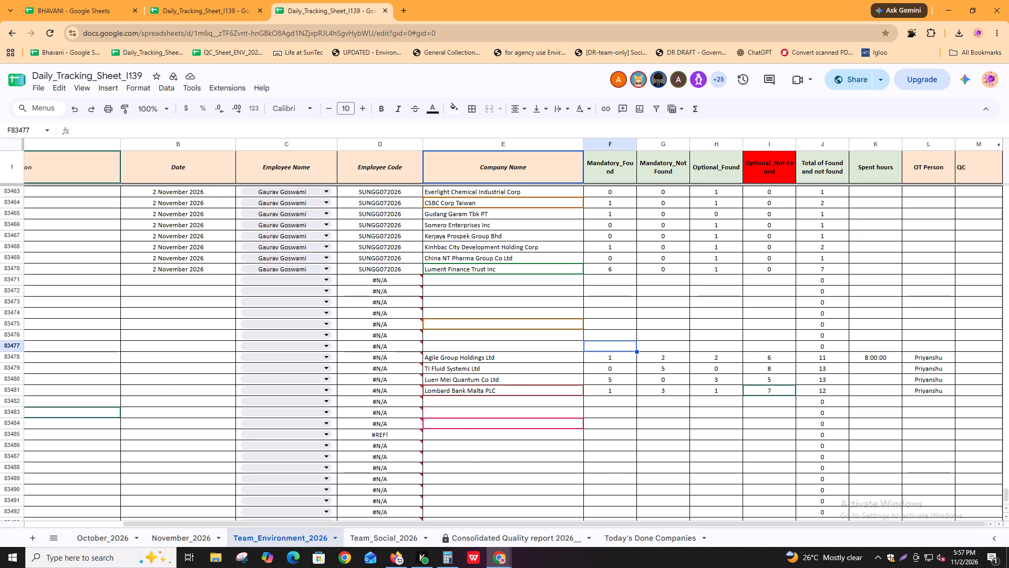
left_click(881, 306)
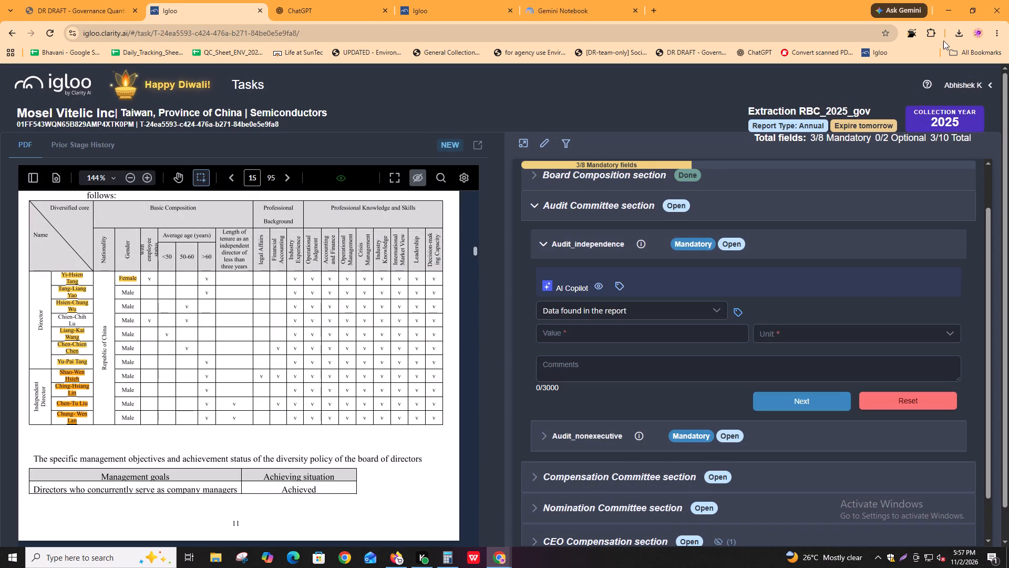